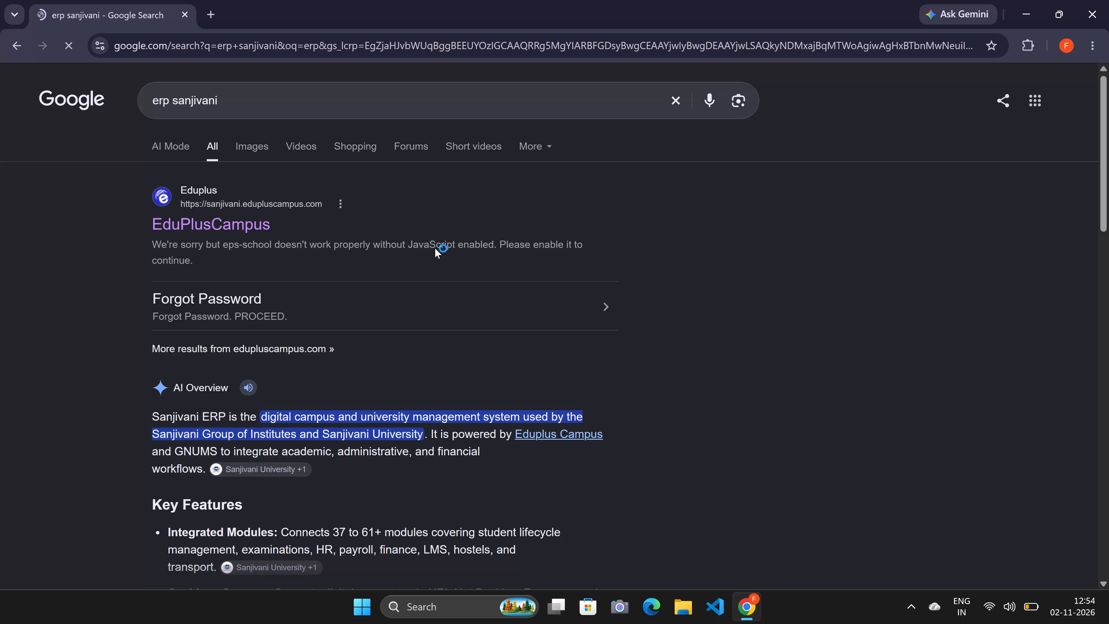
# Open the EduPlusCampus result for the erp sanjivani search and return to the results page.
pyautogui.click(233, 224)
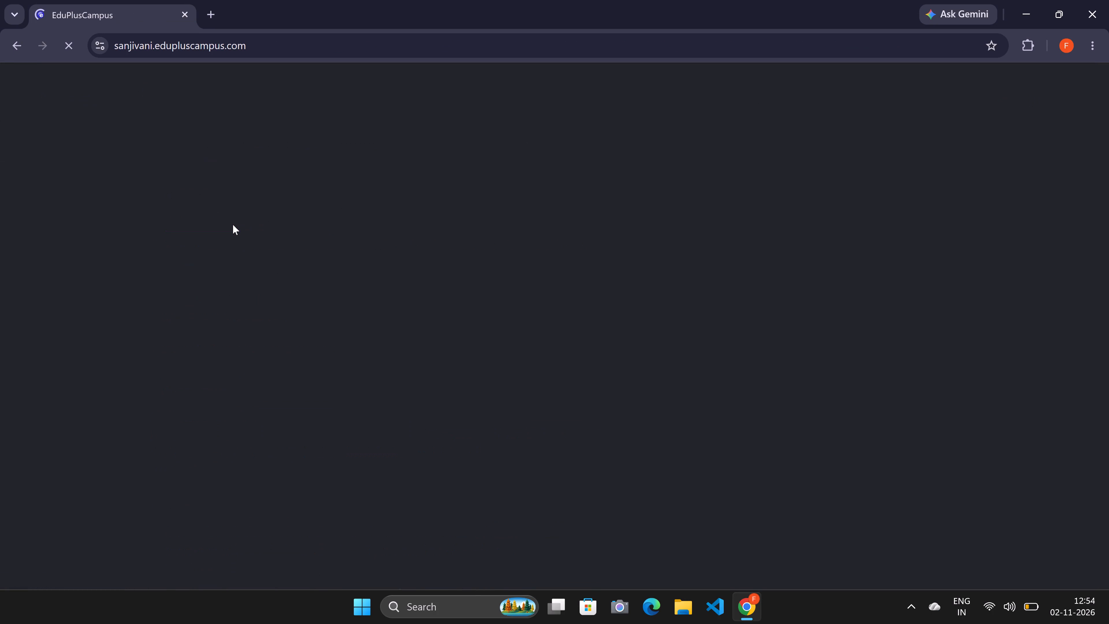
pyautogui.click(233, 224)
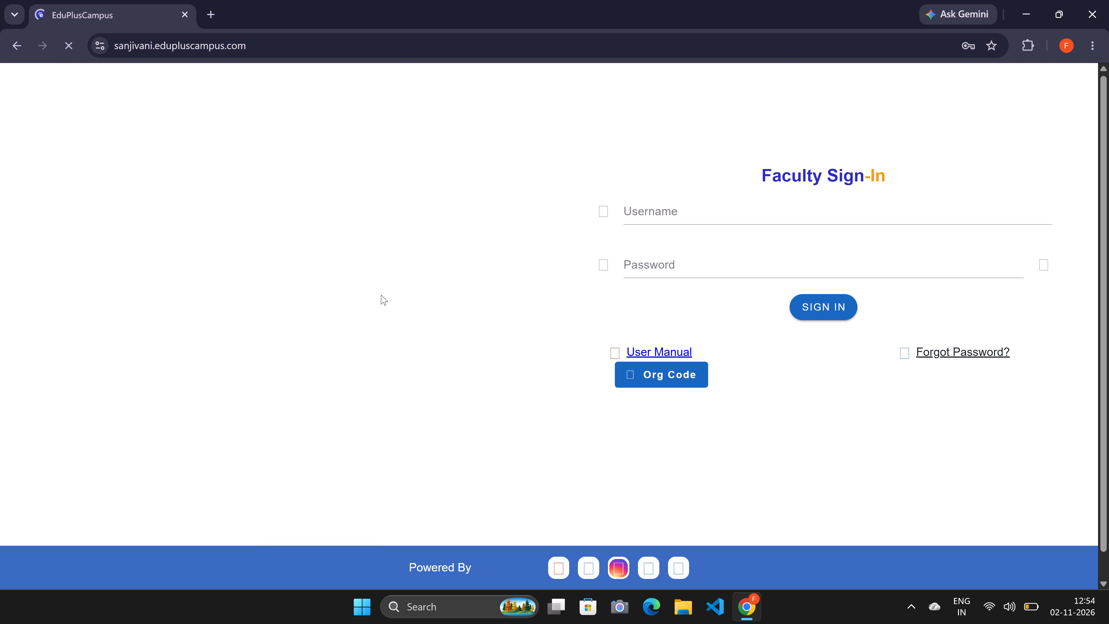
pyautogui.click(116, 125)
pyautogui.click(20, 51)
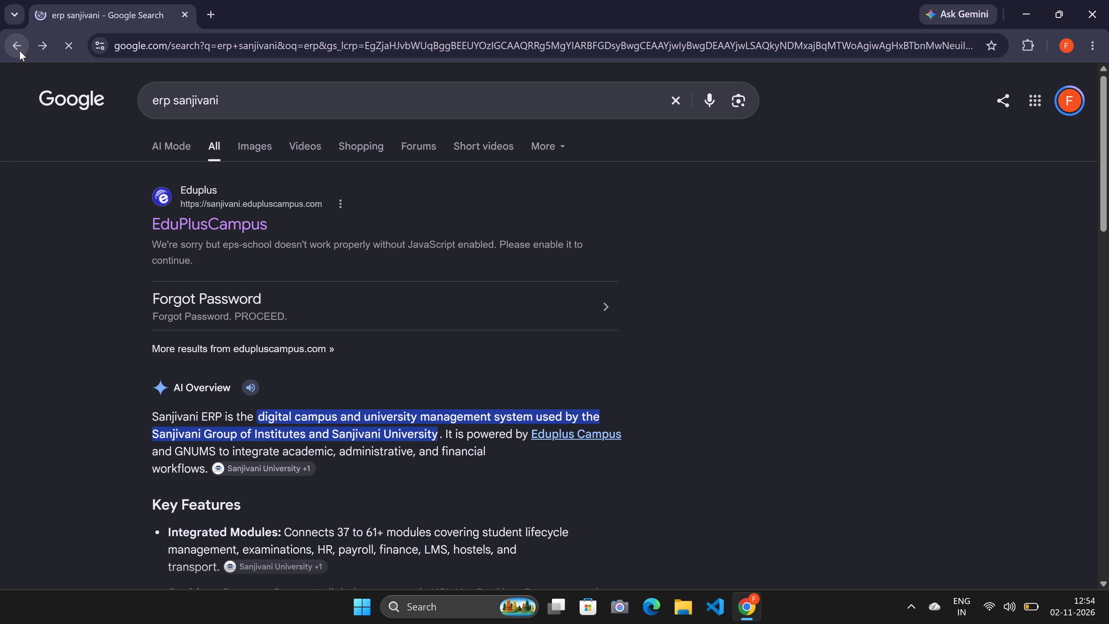
pyautogui.scroll(-6, 355, 317)
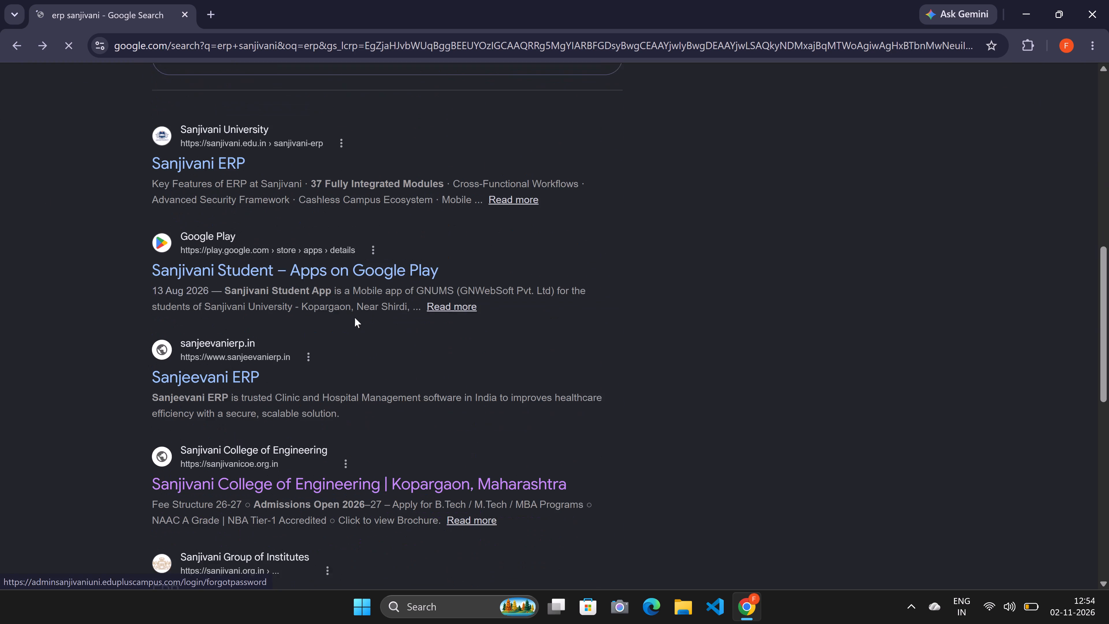
pyautogui.scroll(4, 283, 193)
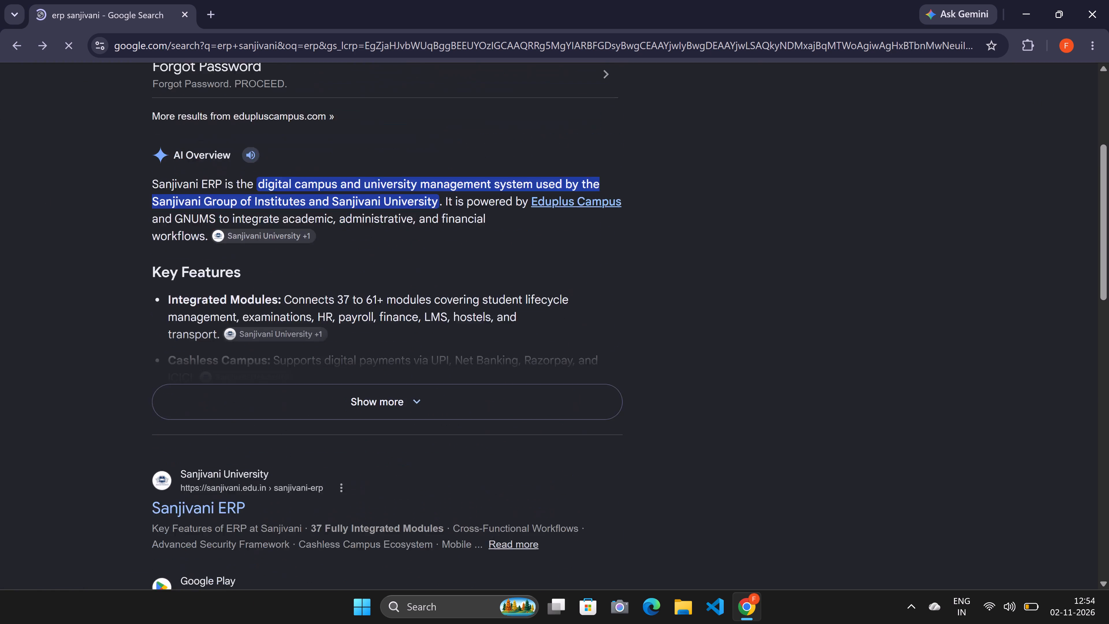
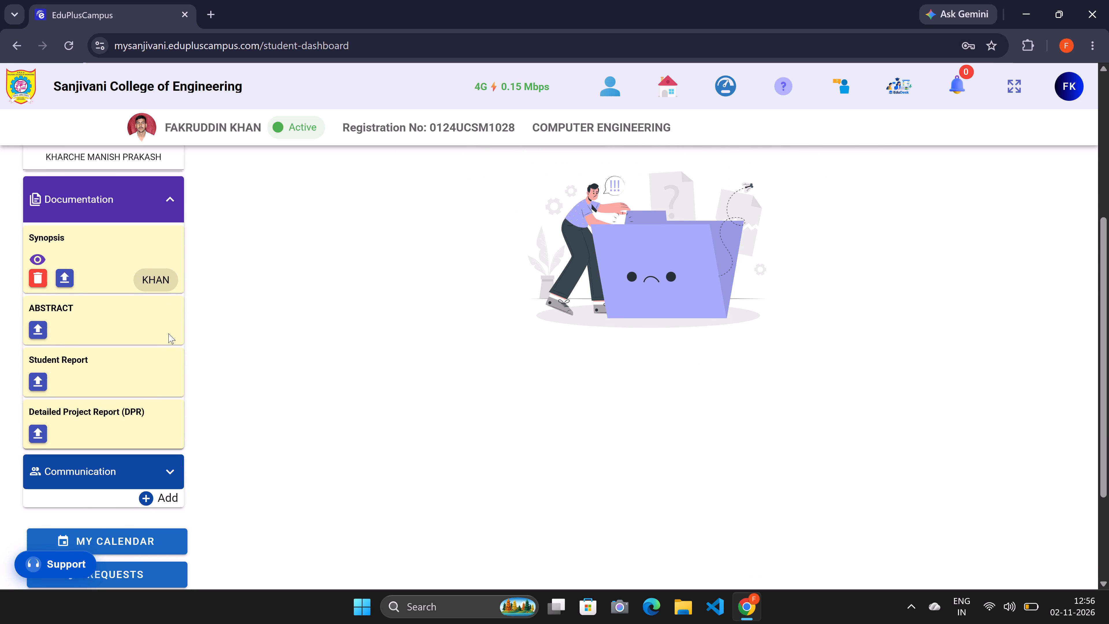
pyautogui.scroll(-1, 168, 333)
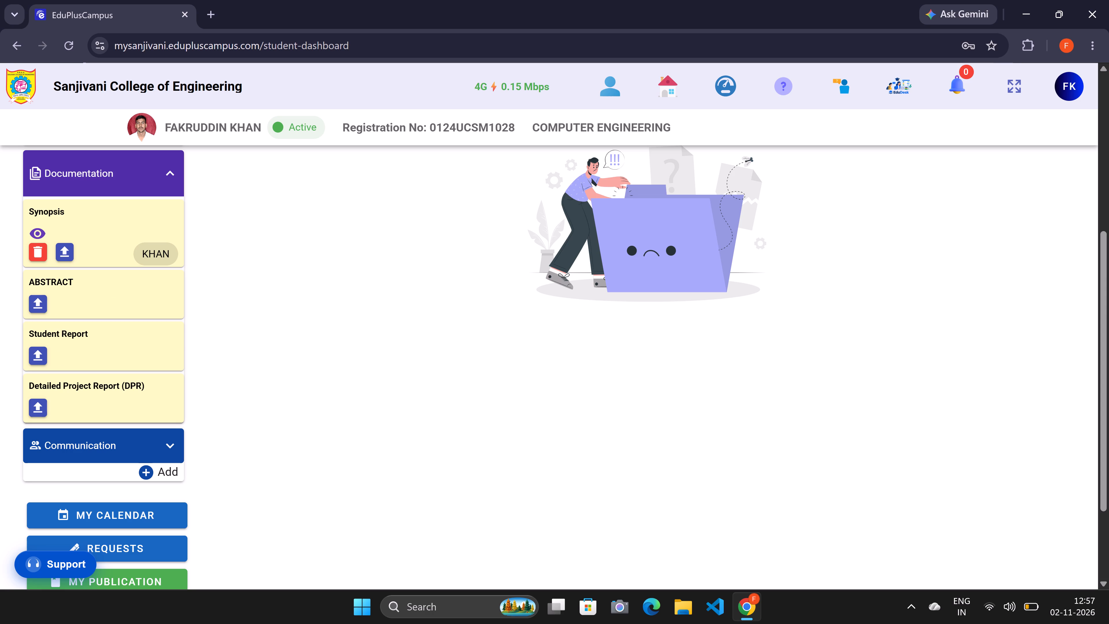
# Open the already uploaded Synopsis PDF of the project for viewing.
pyautogui.click(66, 253)
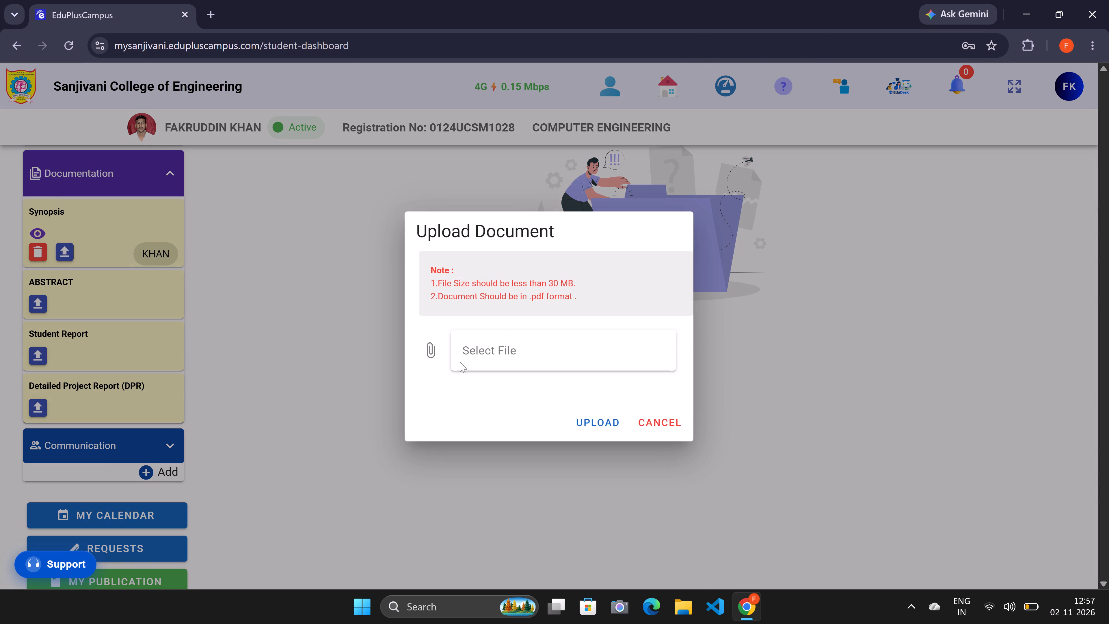
pyautogui.click(652, 419)
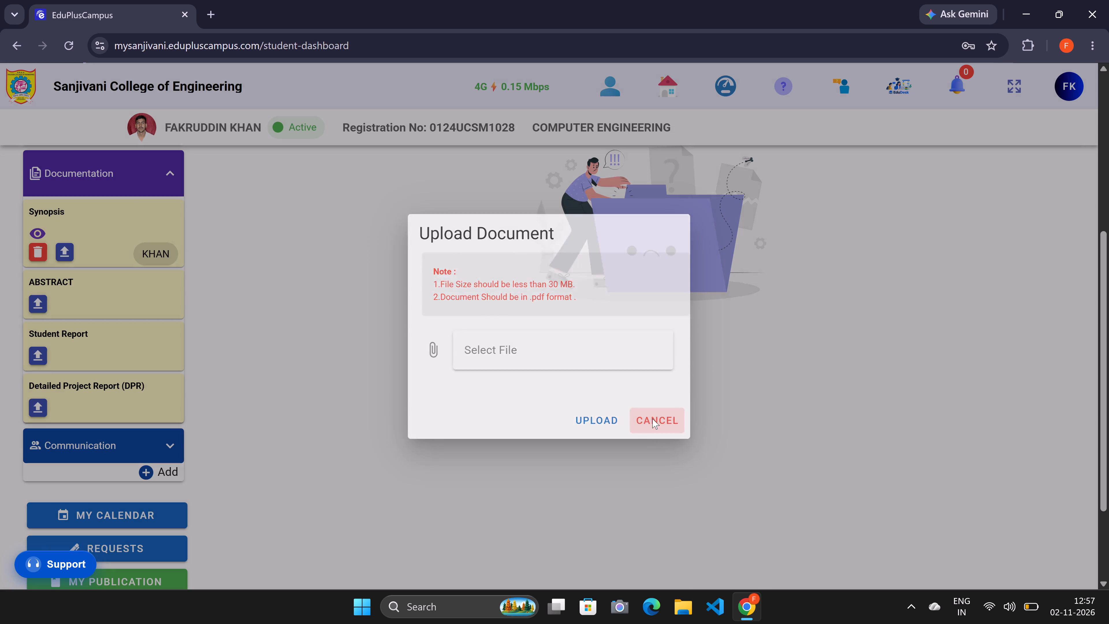
pyautogui.click(37, 235)
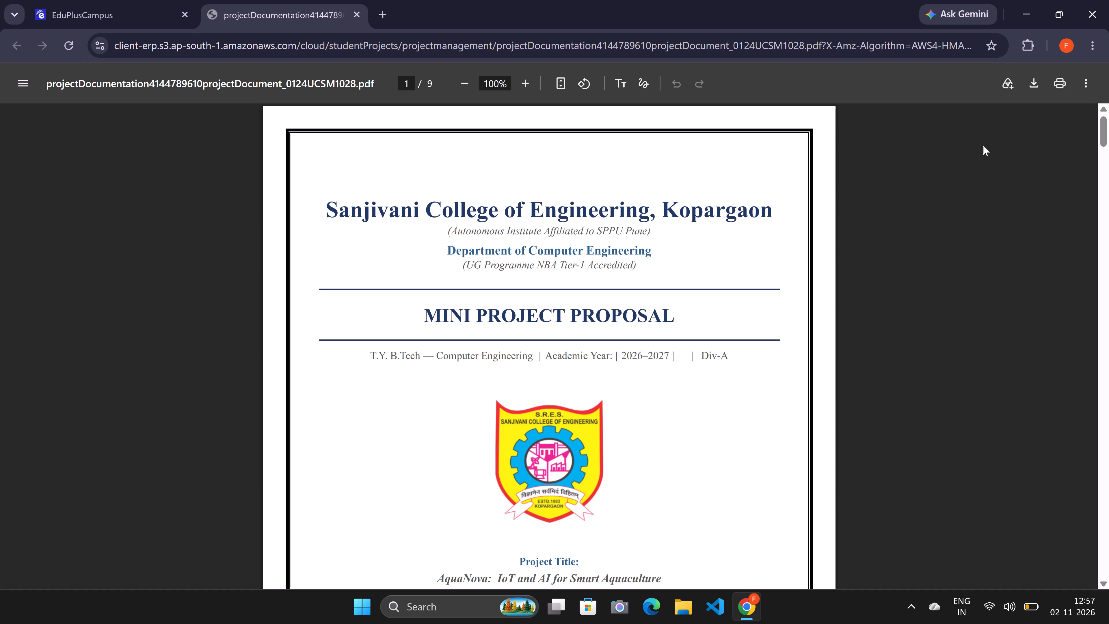
pyautogui.click(1031, 88)
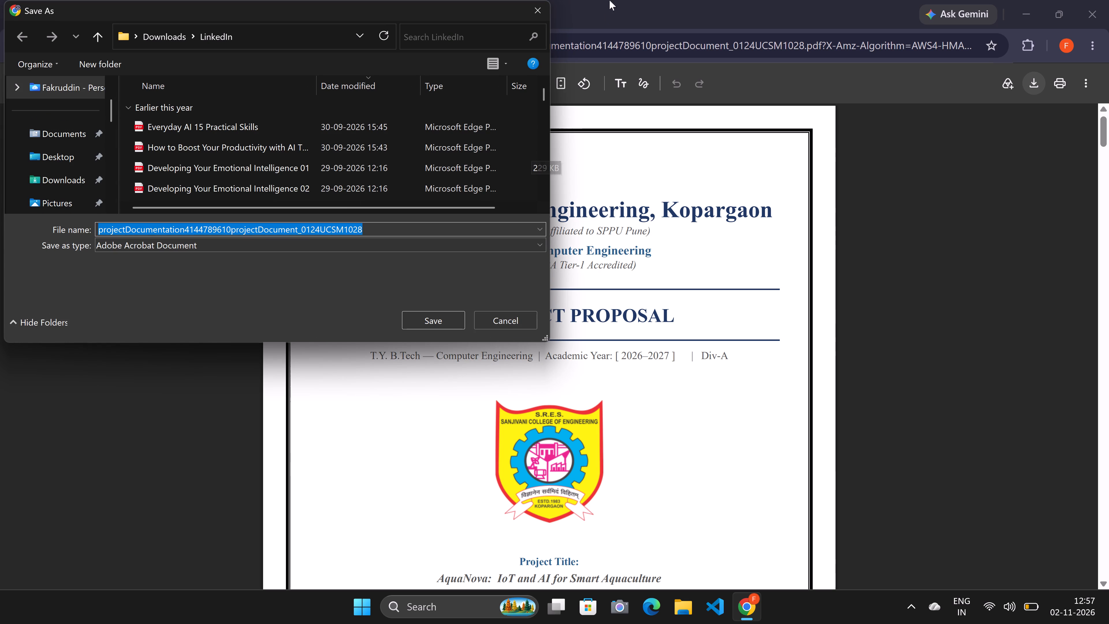
pyautogui.click(539, 14)
# Switch to File Explorer and look through the Desktop and Downloads folders for the mini project documents.
pyautogui.click(1024, 4)
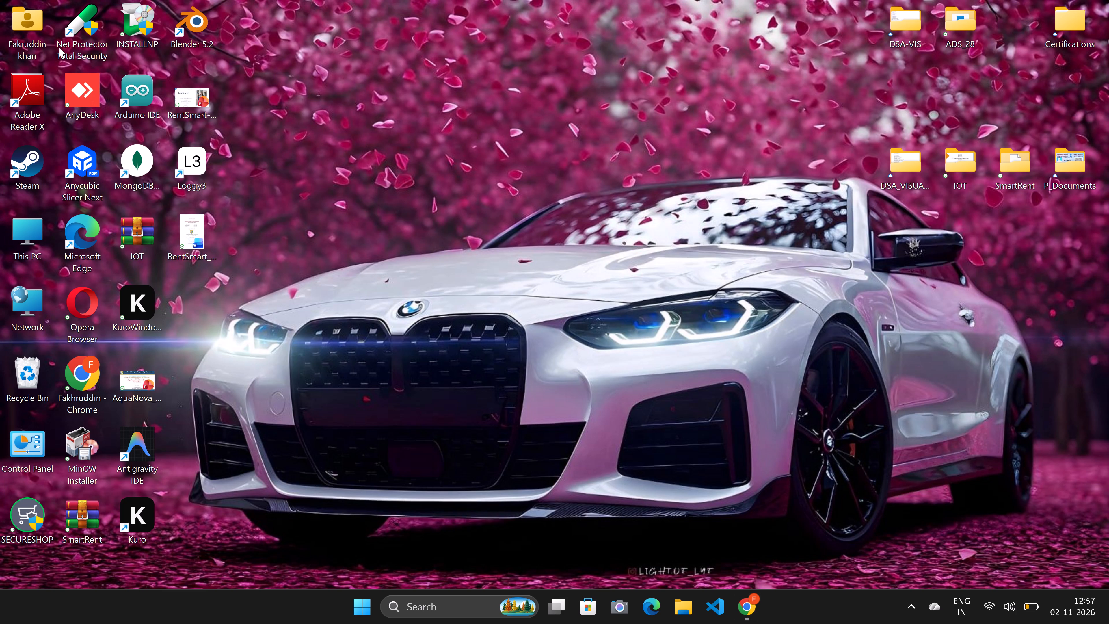
pyautogui.doubleClick(28, 30)
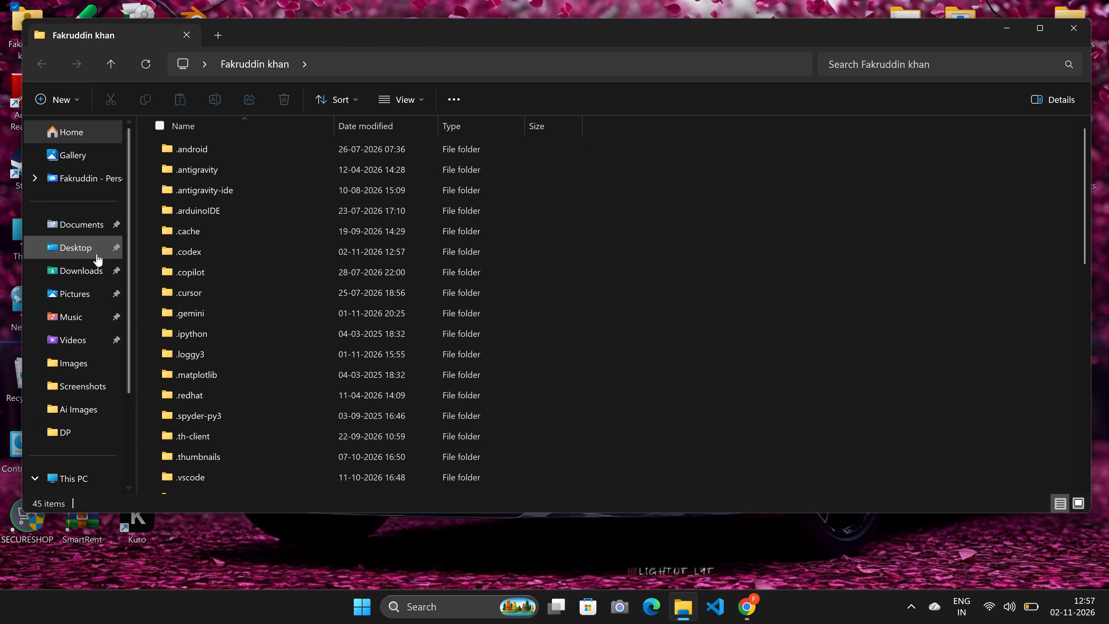
pyautogui.click(64, 254)
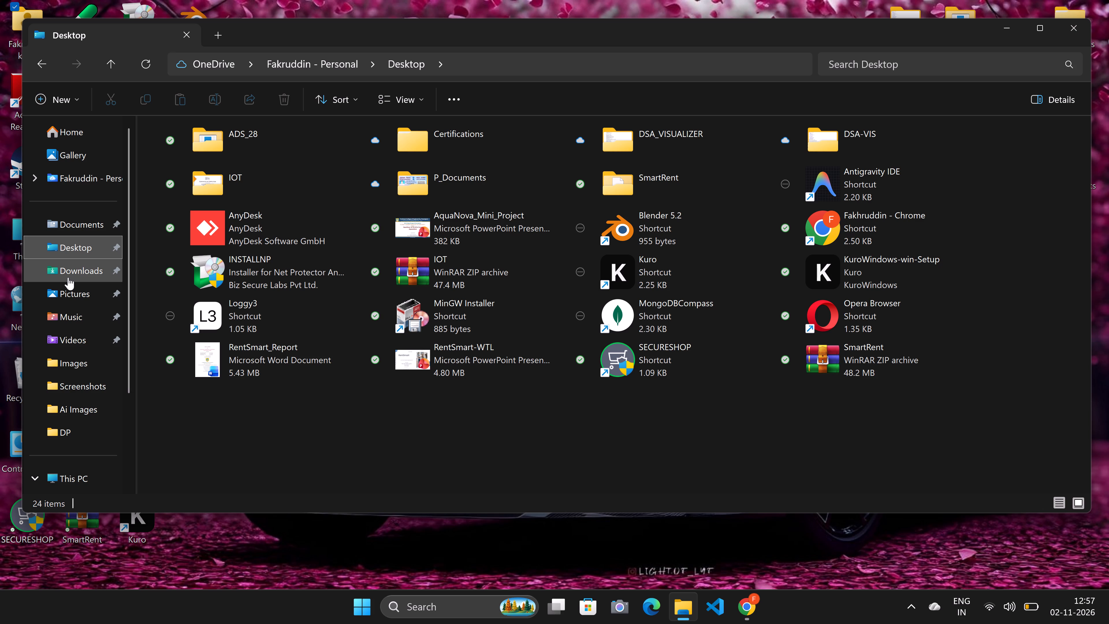
pyautogui.click(68, 277)
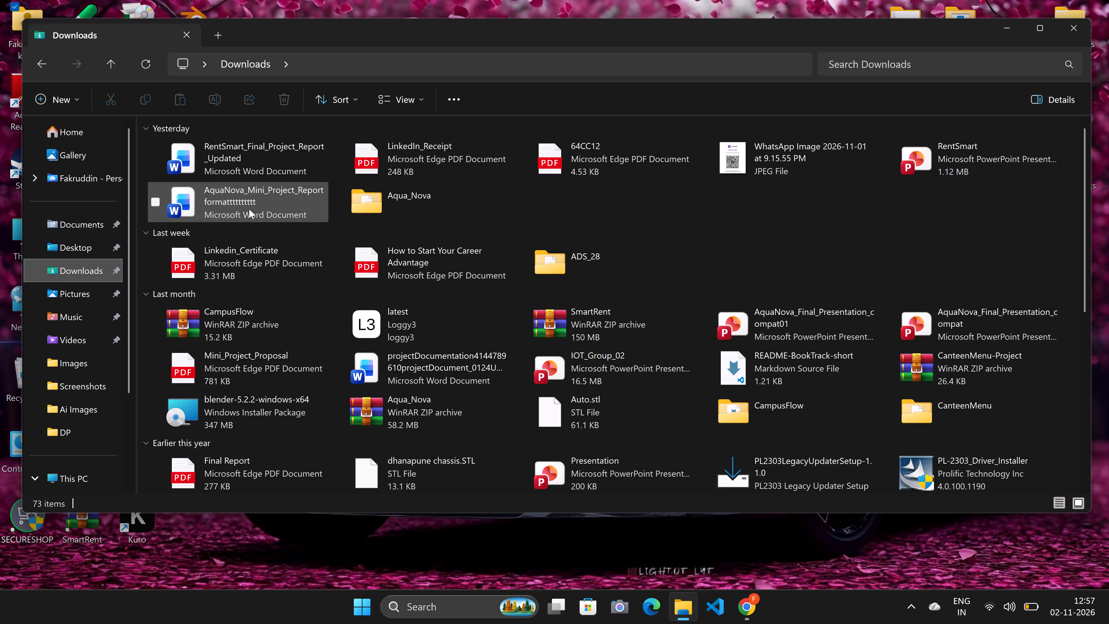
pyautogui.scroll(-1, 438, 265)
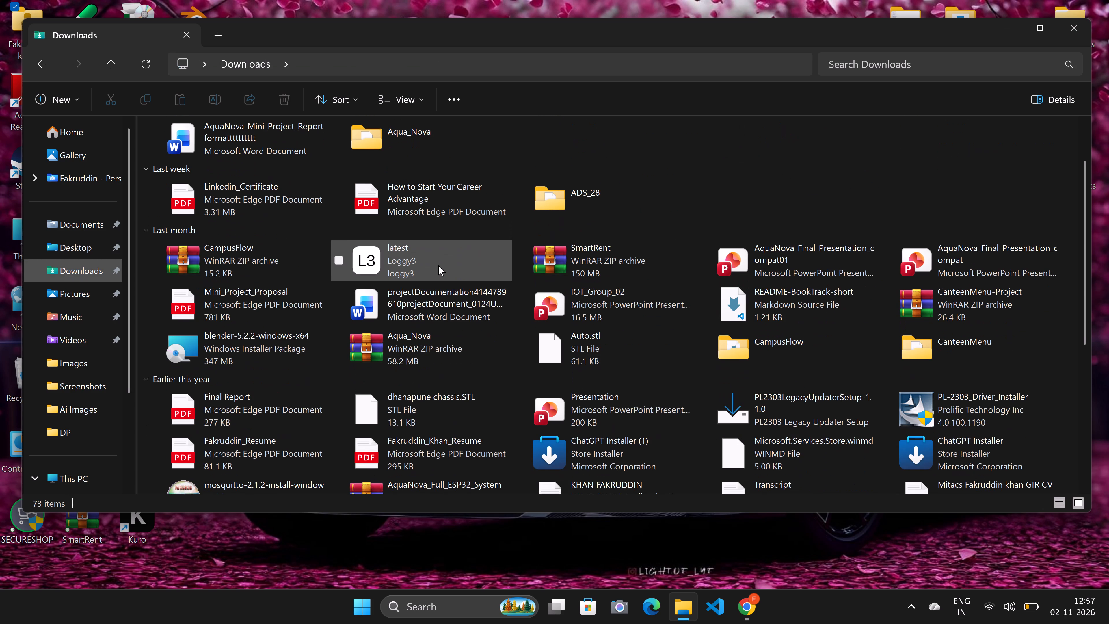
pyautogui.scroll(-2, 438, 265)
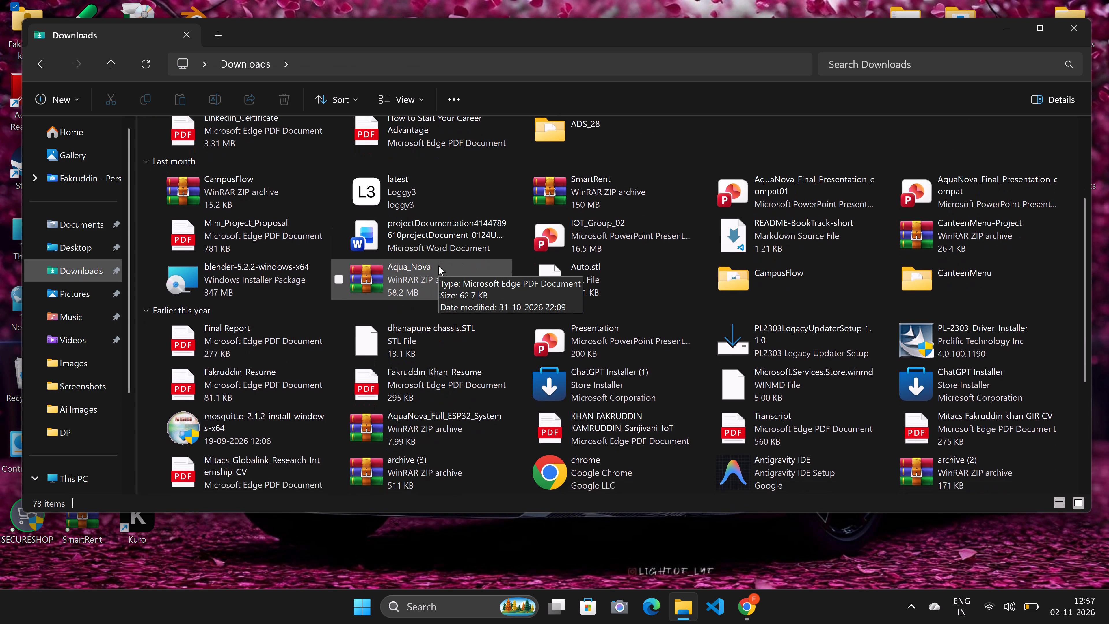
pyautogui.scroll(-2, 438, 265)
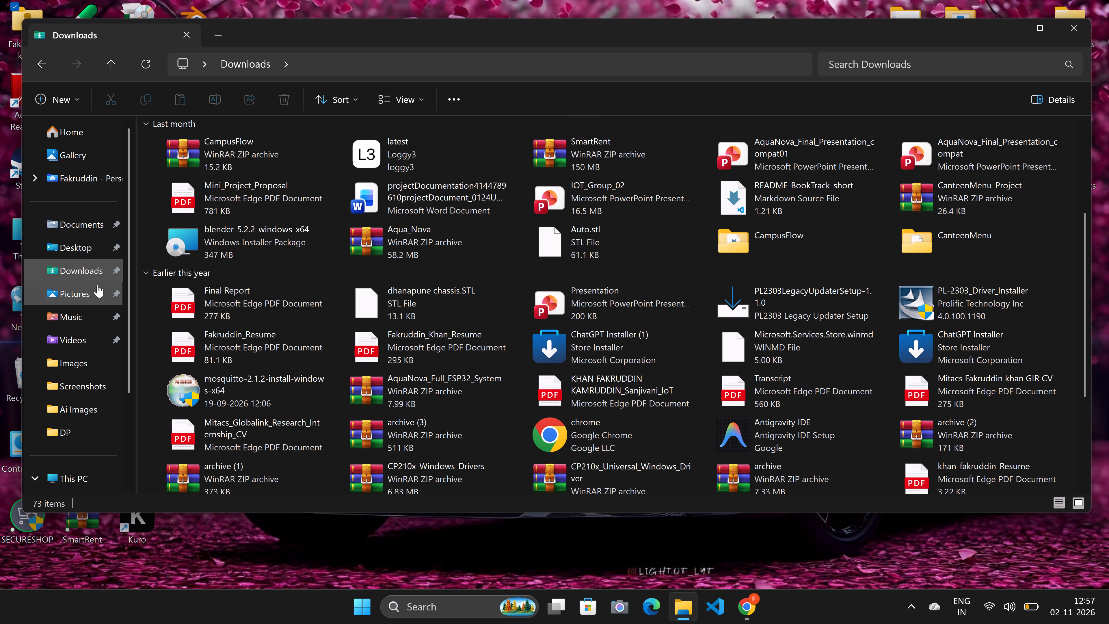
pyautogui.scroll(-3, 423, 255)
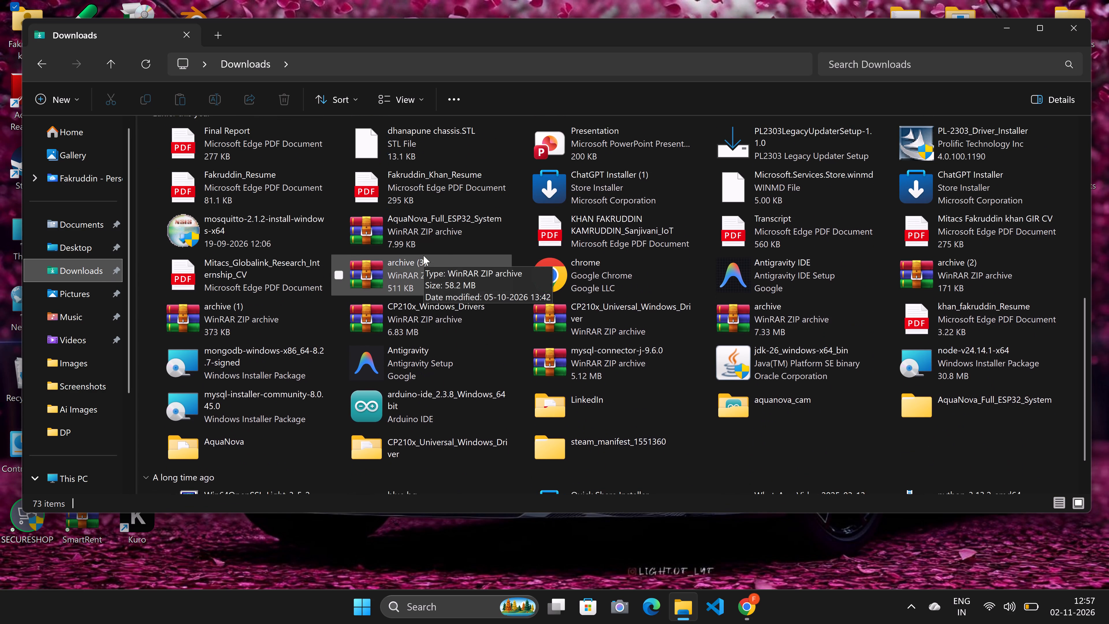
pyautogui.scroll(-4, 423, 255)
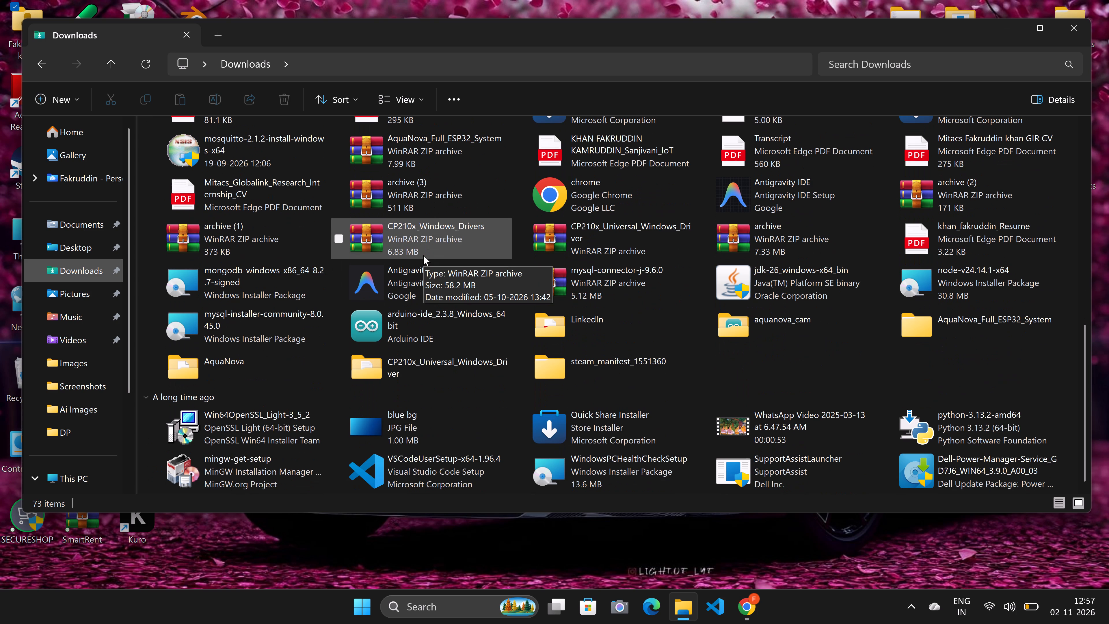
pyautogui.scroll(-1, 423, 255)
# Switch back to Chrome and save the Synopsis PDF as Mini_Project_Abstract in the LinkedIn folder under Downloads.
pyautogui.click(748, 614)
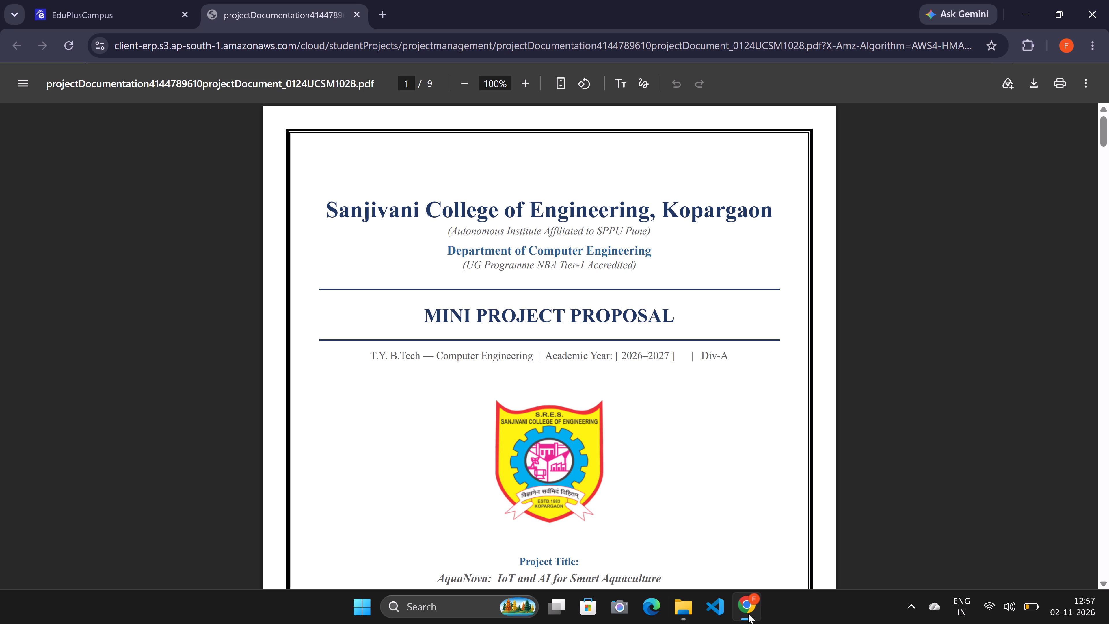
pyautogui.click(1037, 81)
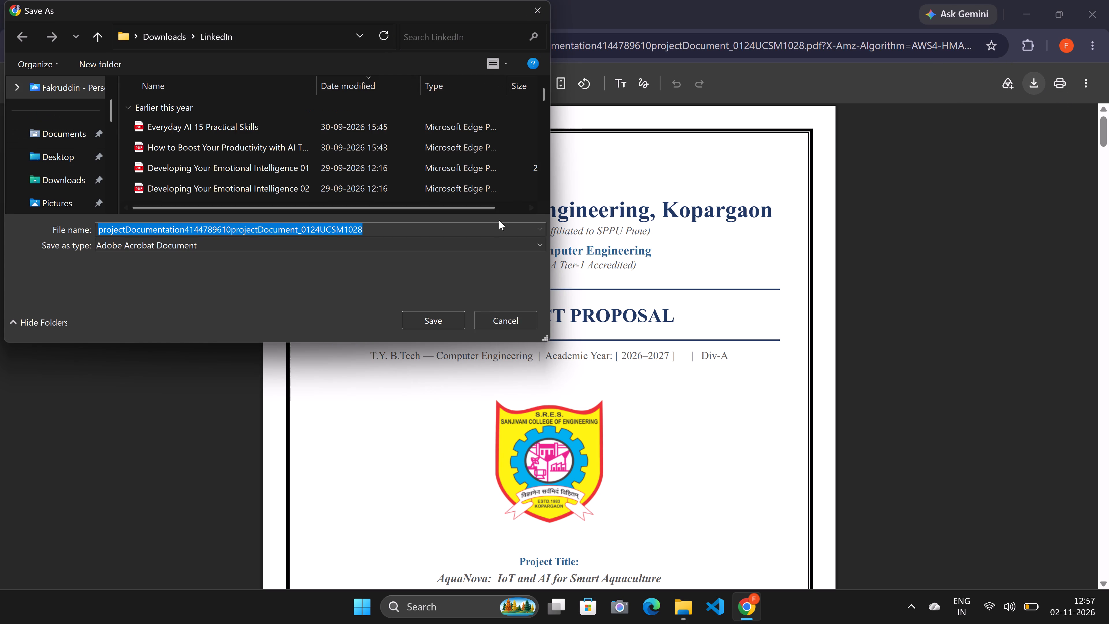
pyautogui.press('BackSpace')
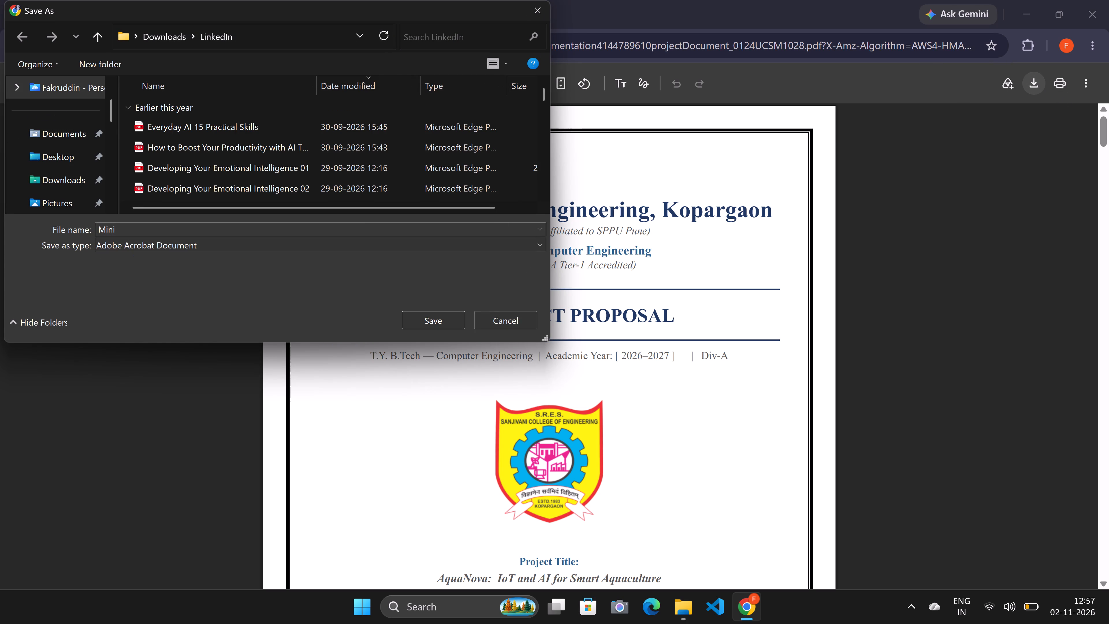
pyautogui.hotkey('shift', '_')
pyautogui.press('r')
pyautogui.write('oject')
pyautogui.hotkey('shift', '_')
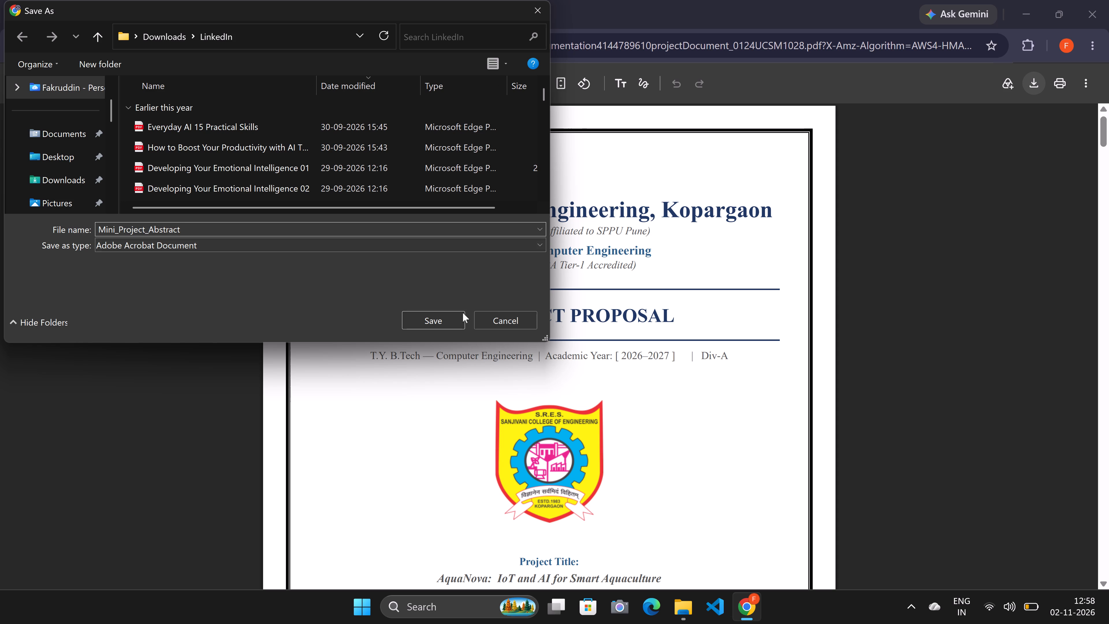
pyautogui.click(431, 324)
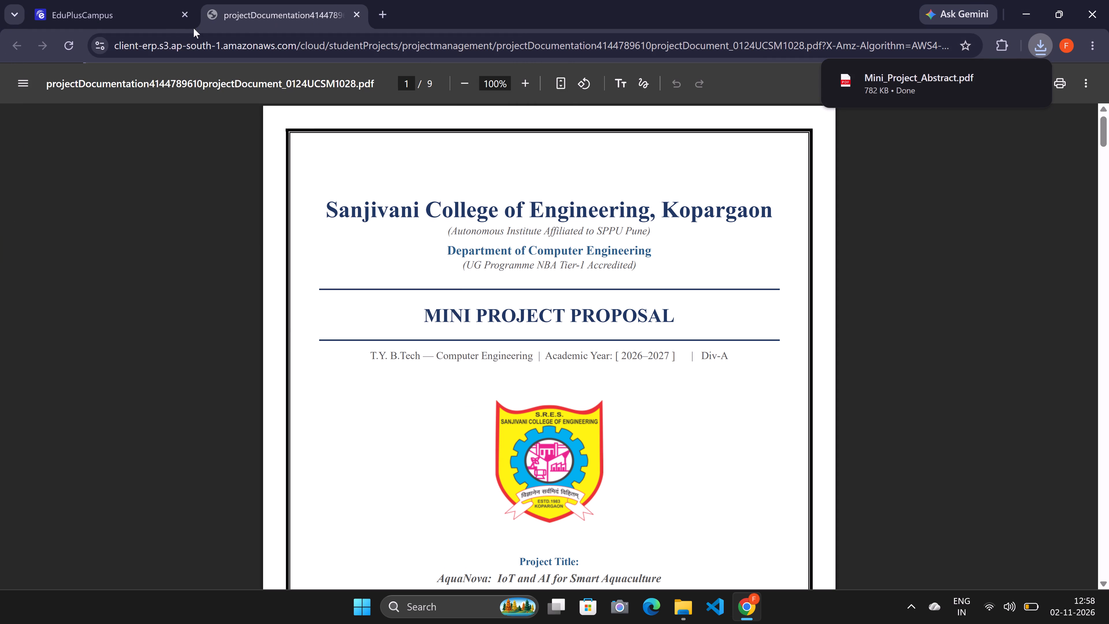
# Return to the EduPlusCampus project page and start choosing a file for the ABSTRACT document upload.
pyautogui.click(169, 21)
pyautogui.click(35, 309)
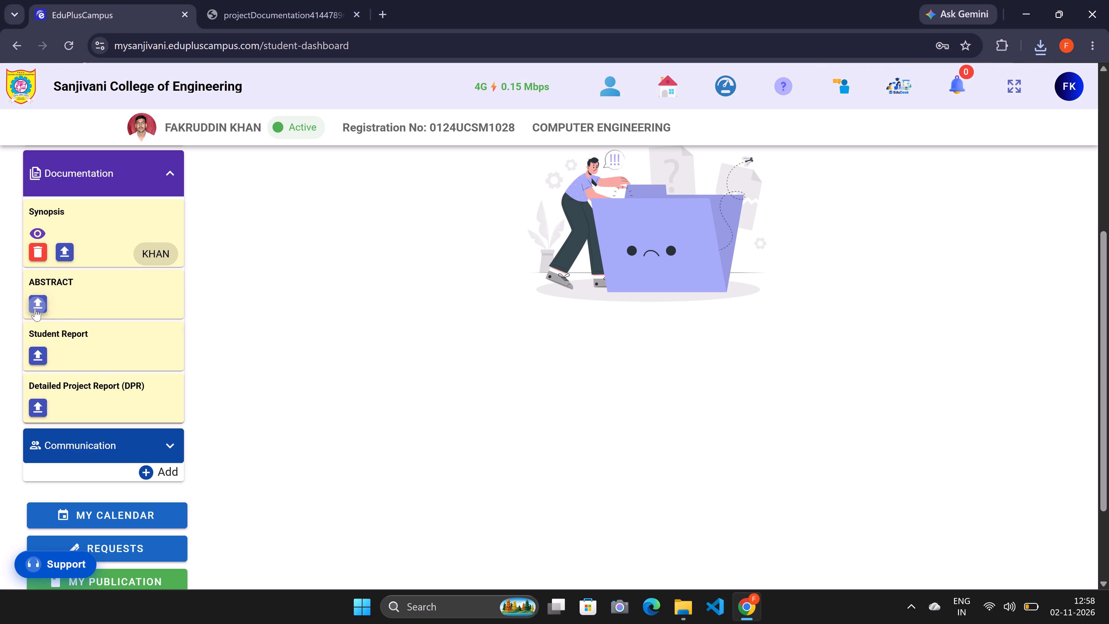
pyautogui.click(433, 361)
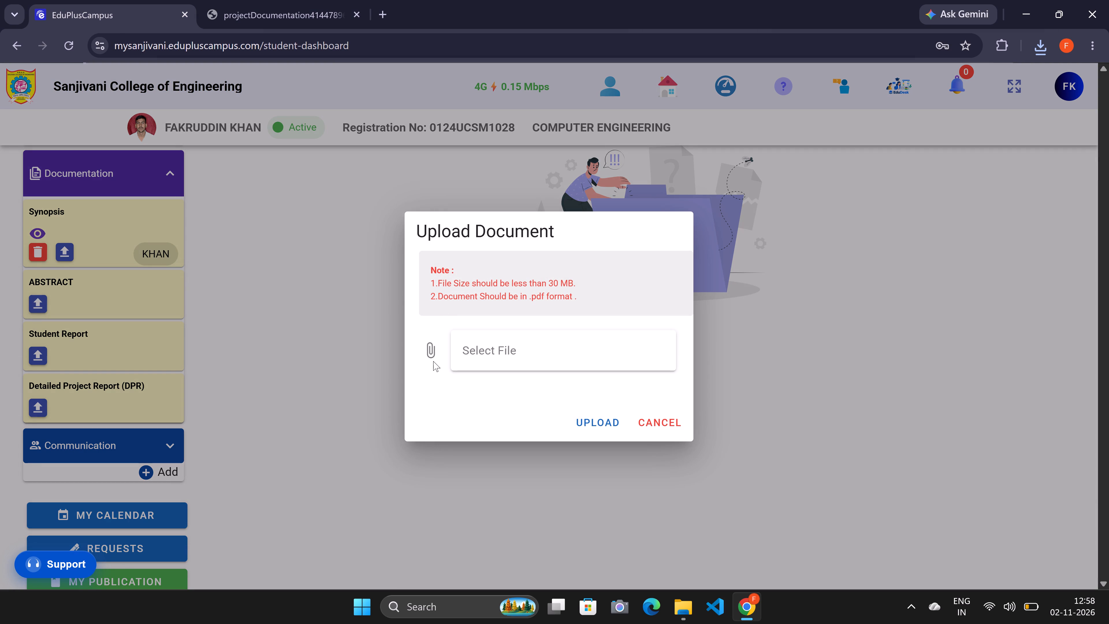
pyautogui.click(431, 351)
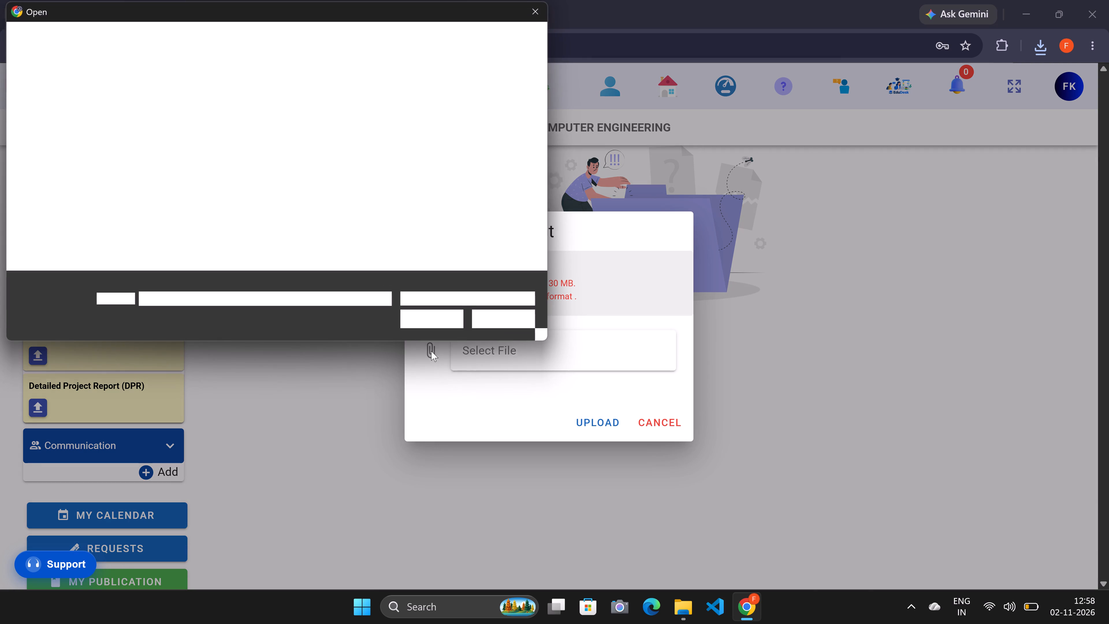
# Look through the Downloads and Desktop folders in the file chooser for the saved Mini_Project_Abstract PDF.
pyautogui.click(68, 172)
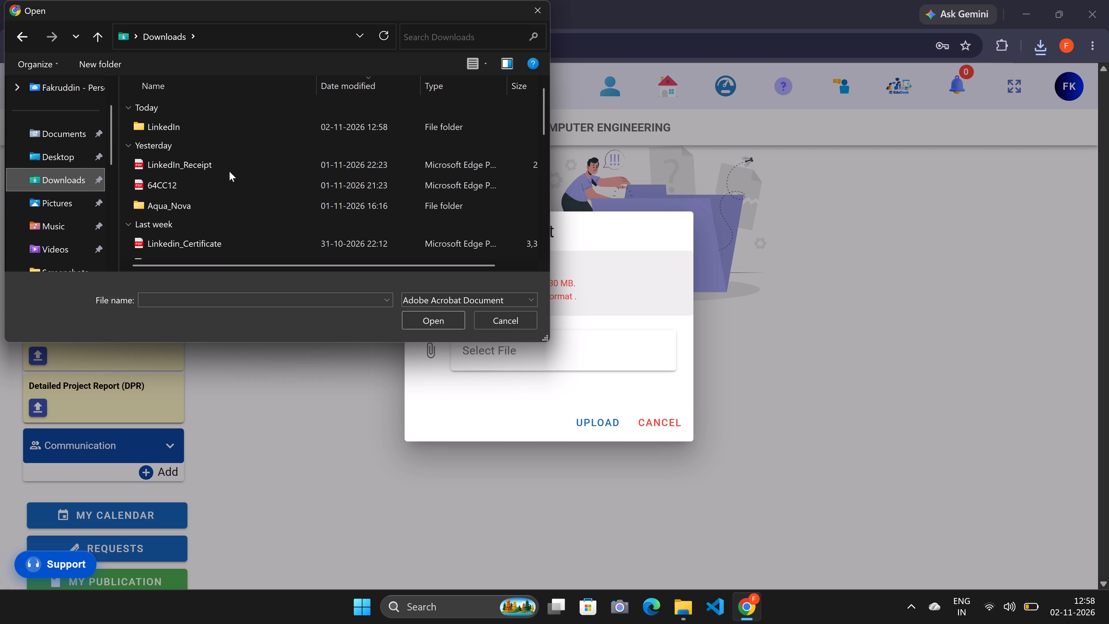
pyautogui.scroll(-2, 229, 172)
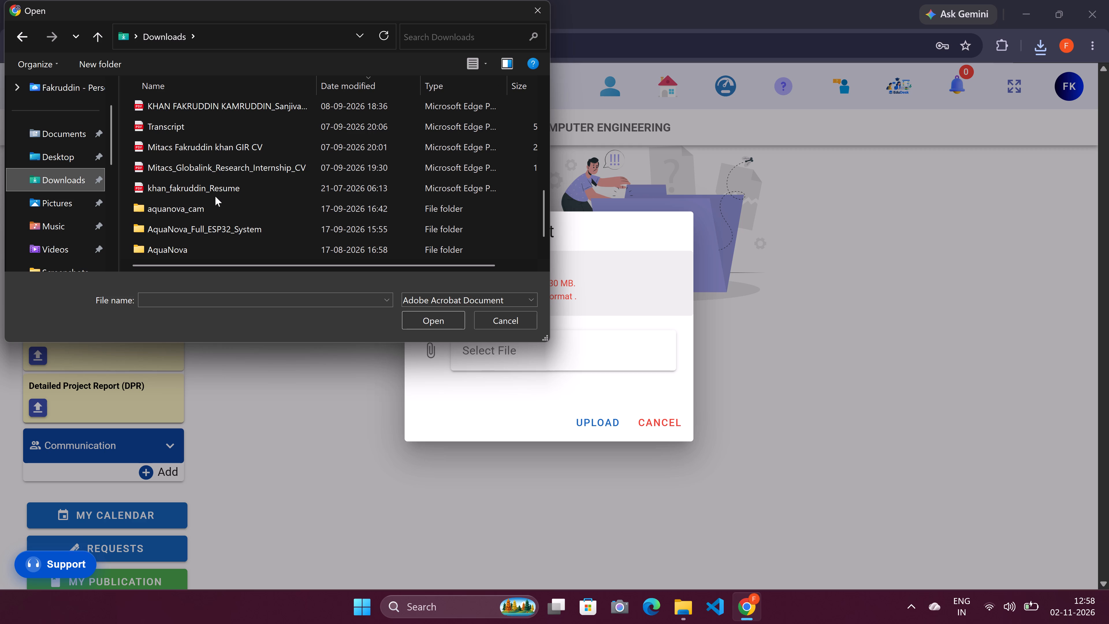
pyautogui.scroll(-1, 225, 213)
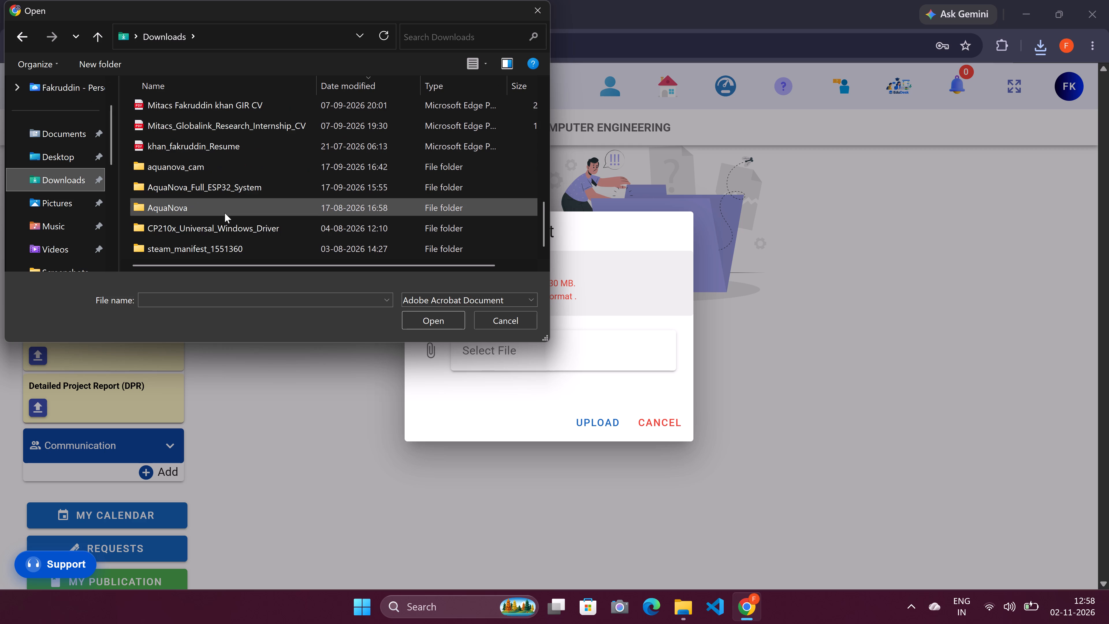
pyautogui.scroll(-5, 225, 213)
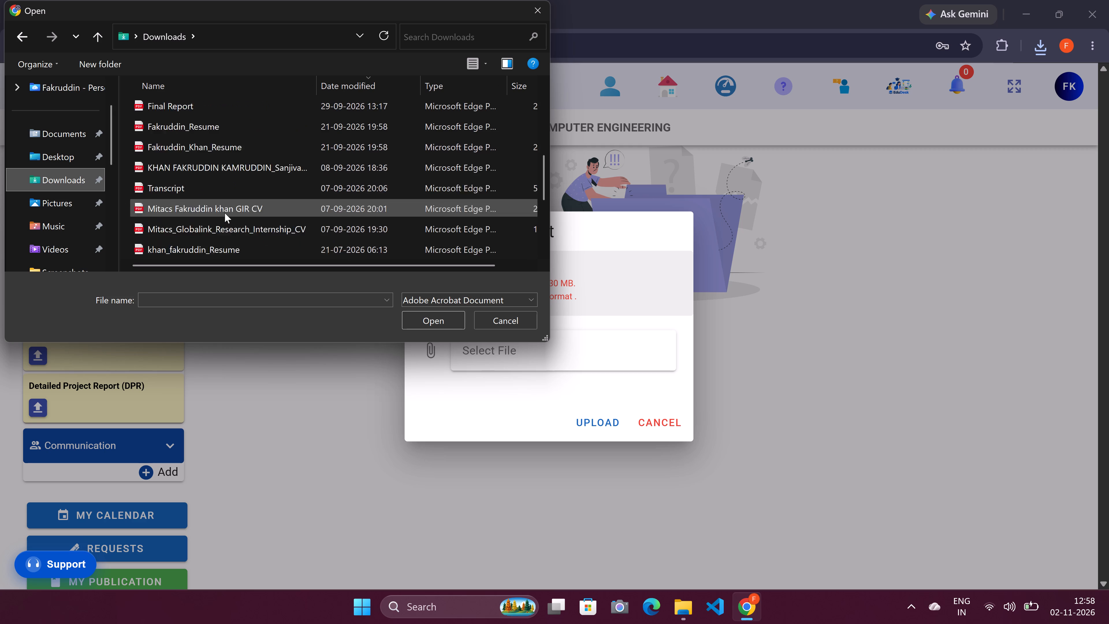
pyautogui.scroll(-1, 225, 213)
pyautogui.scroll(2, 225, 213)
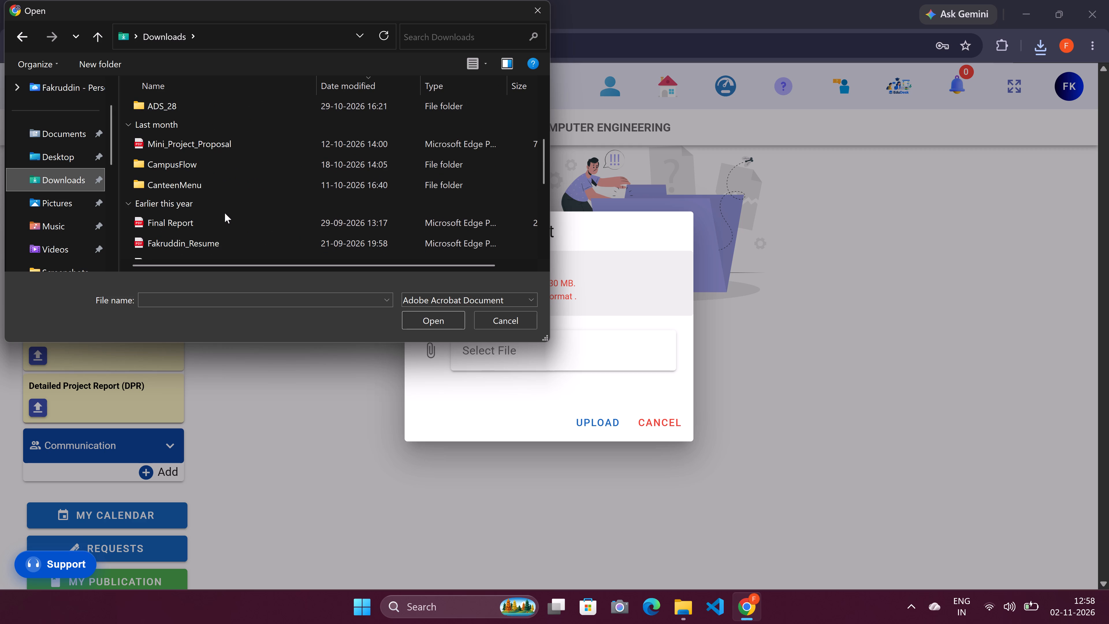
pyautogui.scroll(-1, 225, 213)
pyautogui.scroll(1, 217, 155)
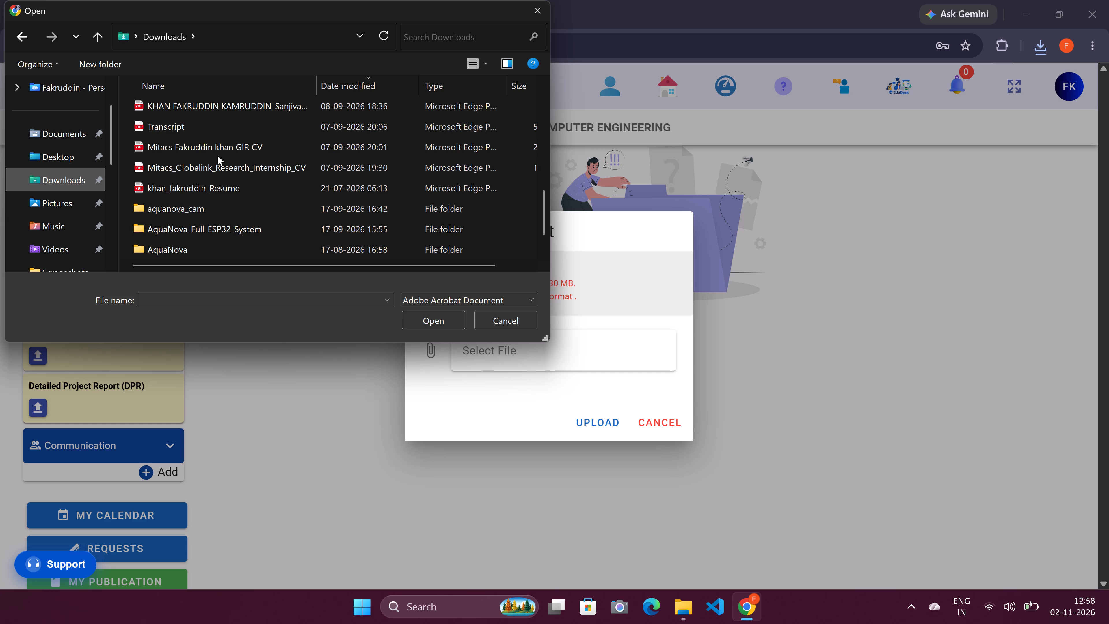
pyautogui.scroll(2, 217, 155)
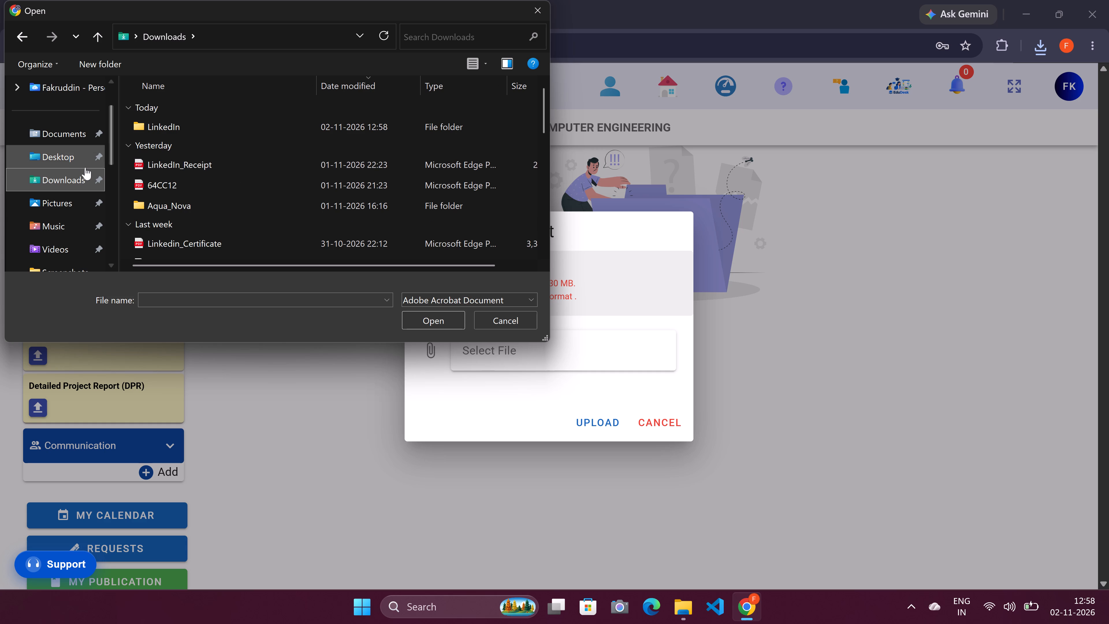
pyautogui.click(74, 165)
pyautogui.scroll(-6, 206, 215)
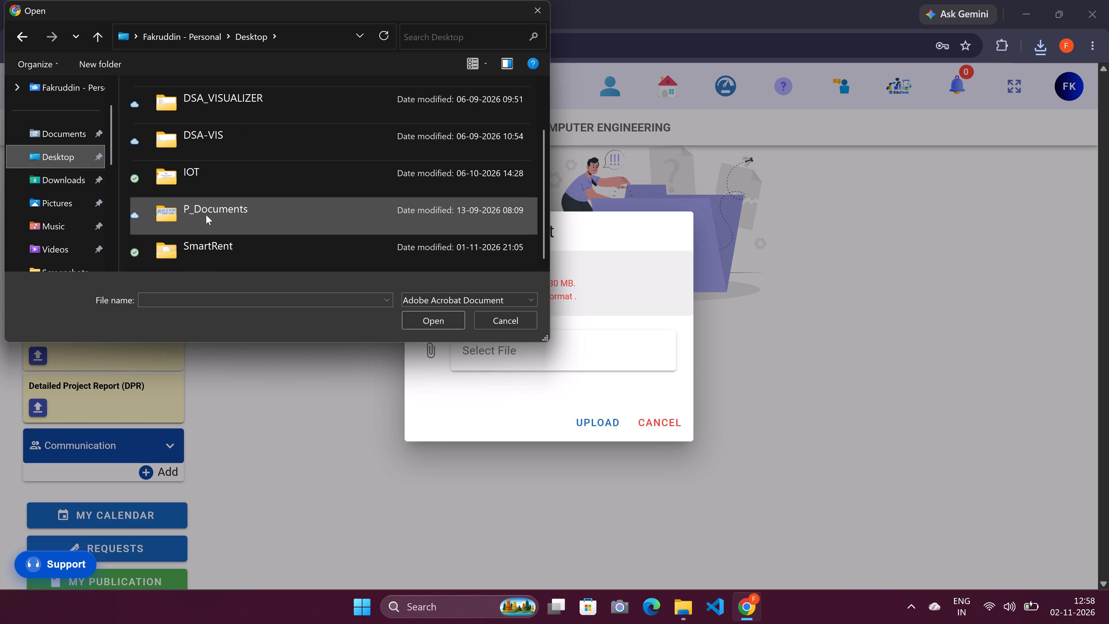
pyautogui.scroll(-1, 206, 215)
pyautogui.click(79, 180)
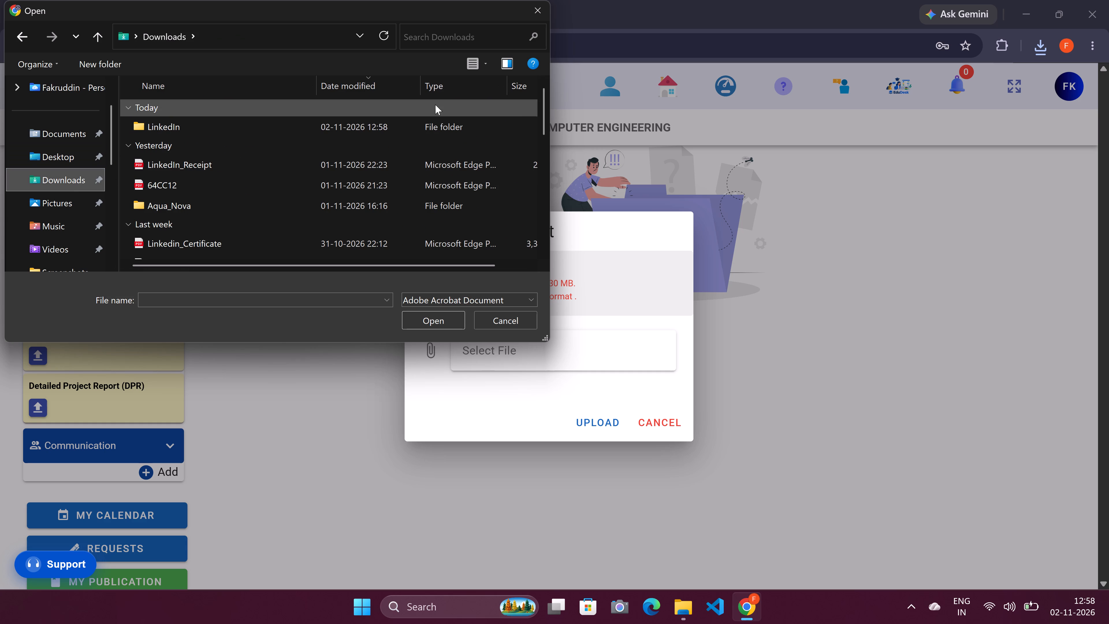
# Search the Downloads folder for "mini" within the file chooser.
pyautogui.click(491, 44)
pyautogui.click(485, 42)
pyautogui.write('min')
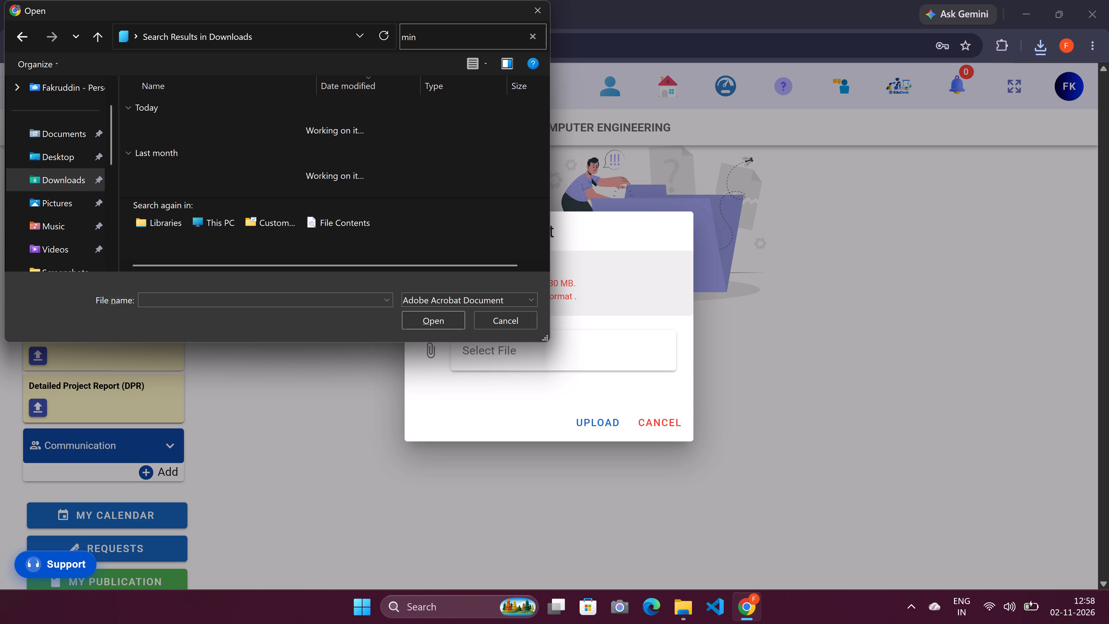
pyautogui.press('BackSpace')
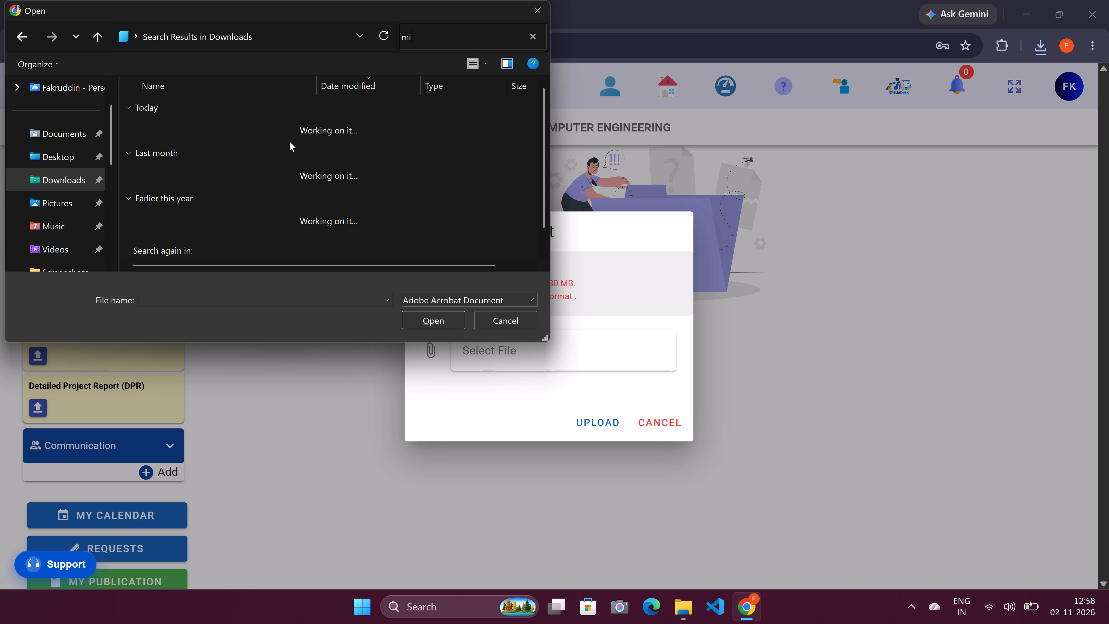
pyautogui.scroll(-1, 362, 150)
pyautogui.scroll(2, 362, 150)
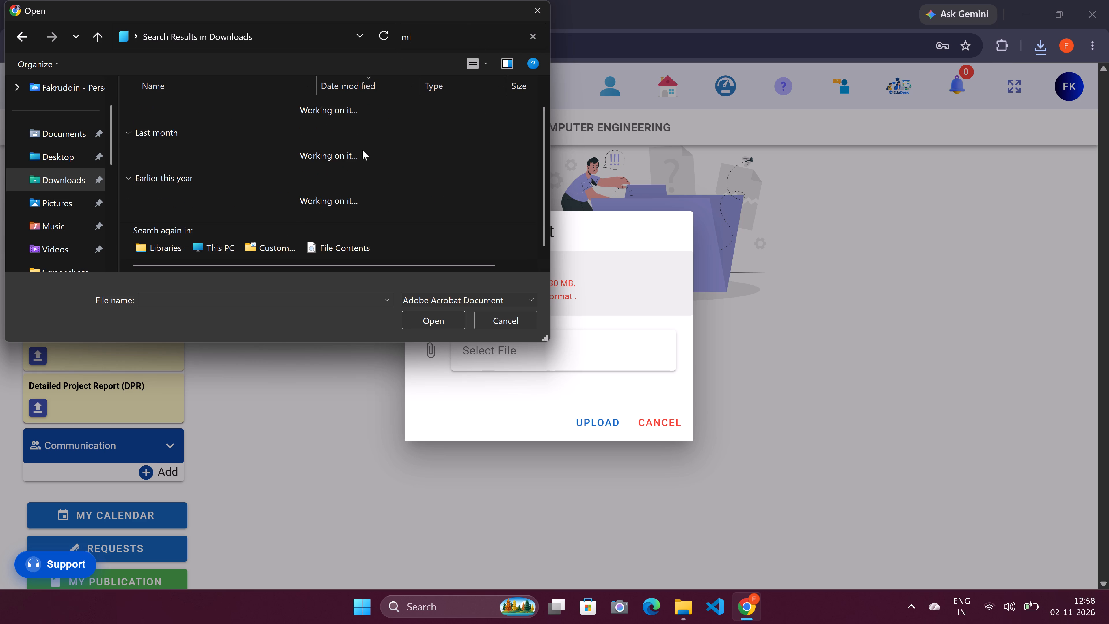
pyautogui.write('ni')
pyautogui.moveTo(211, 122); pyautogui.dragTo(213, 129)
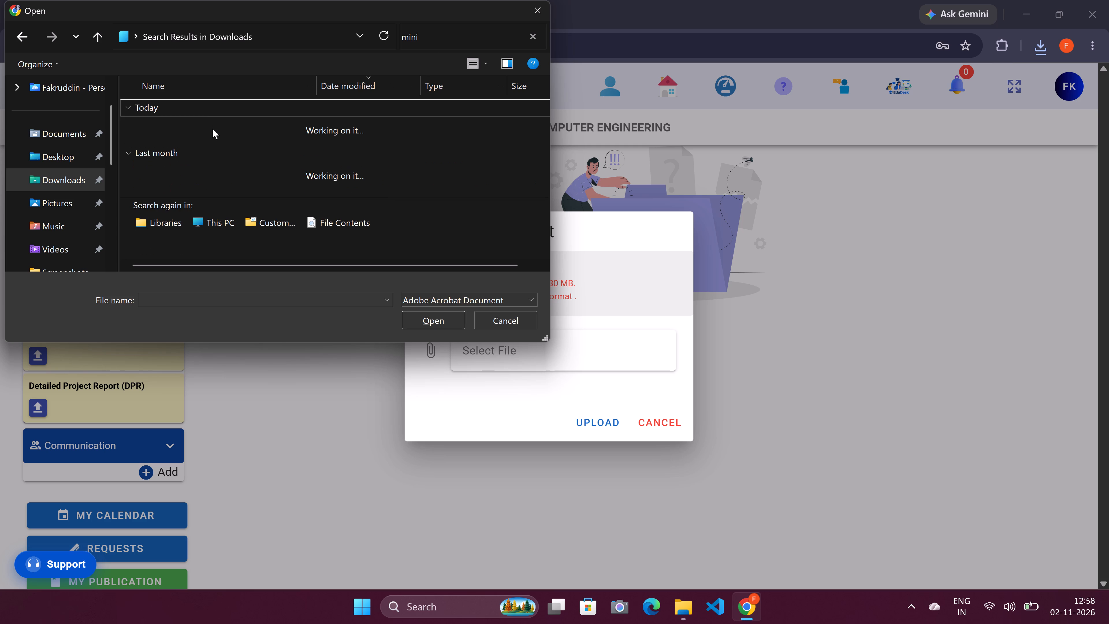
# Check the Desktop and Documents folders in the file chooser and close it without choosing a file.
pyautogui.moveTo(213, 129); pyautogui.dragTo(81, 152)
pyautogui.click(81, 152)
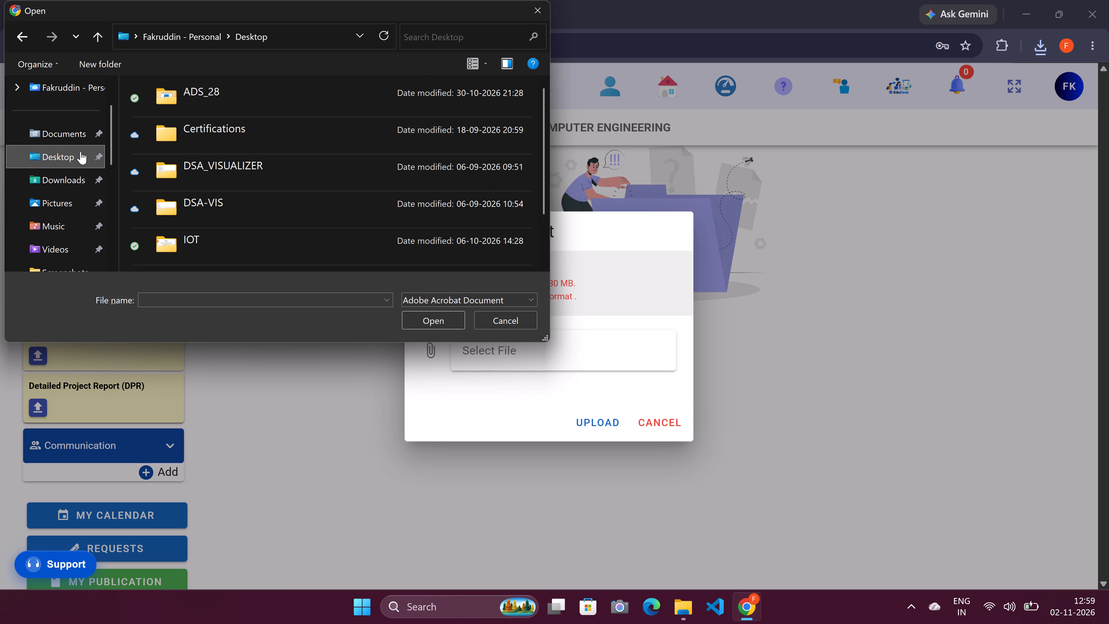
pyautogui.click(62, 144)
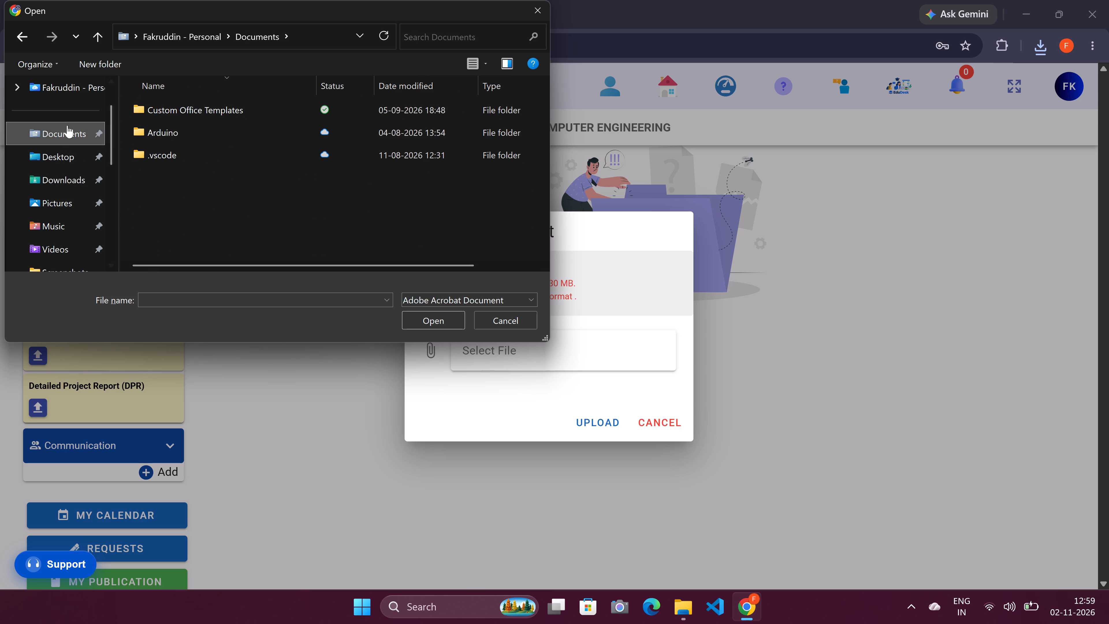
pyautogui.click(436, 40)
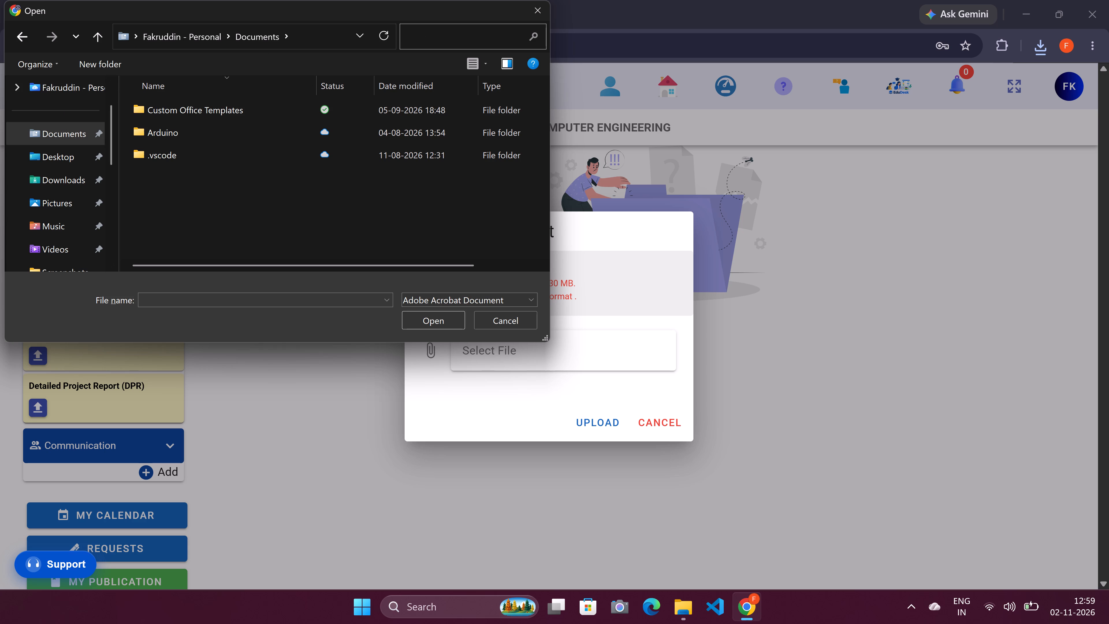
pyautogui.click(436, 40)
pyautogui.write('mij')
pyautogui.press('BackSpace')
pyautogui.press('BackSpace')
pyautogui.press('BackSpace')
pyautogui.press('BackSpace')
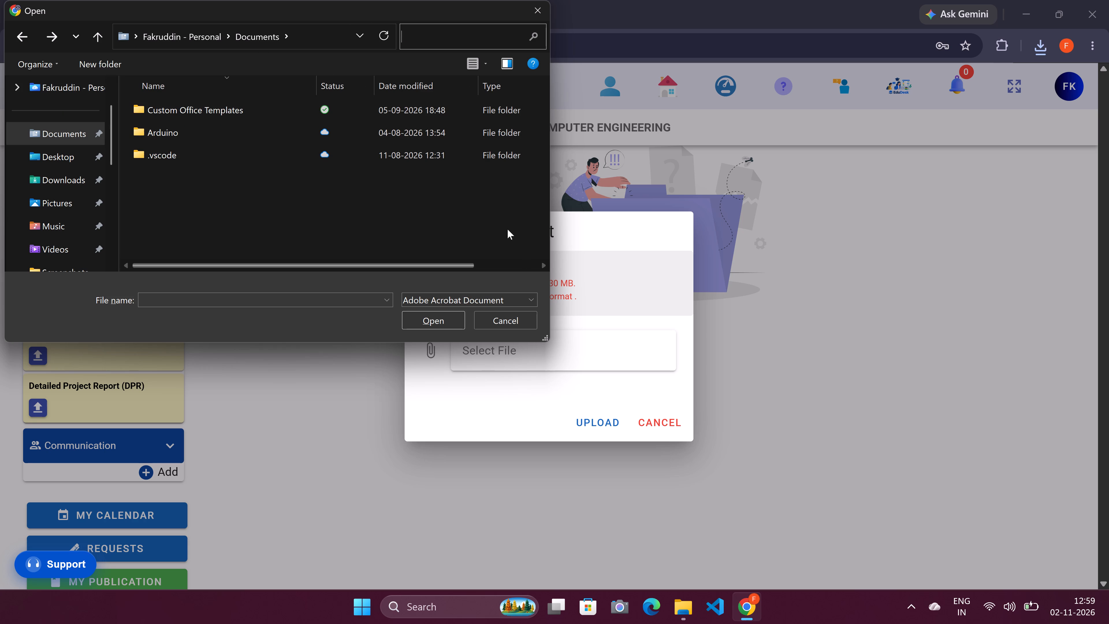
pyautogui.click(537, 8)
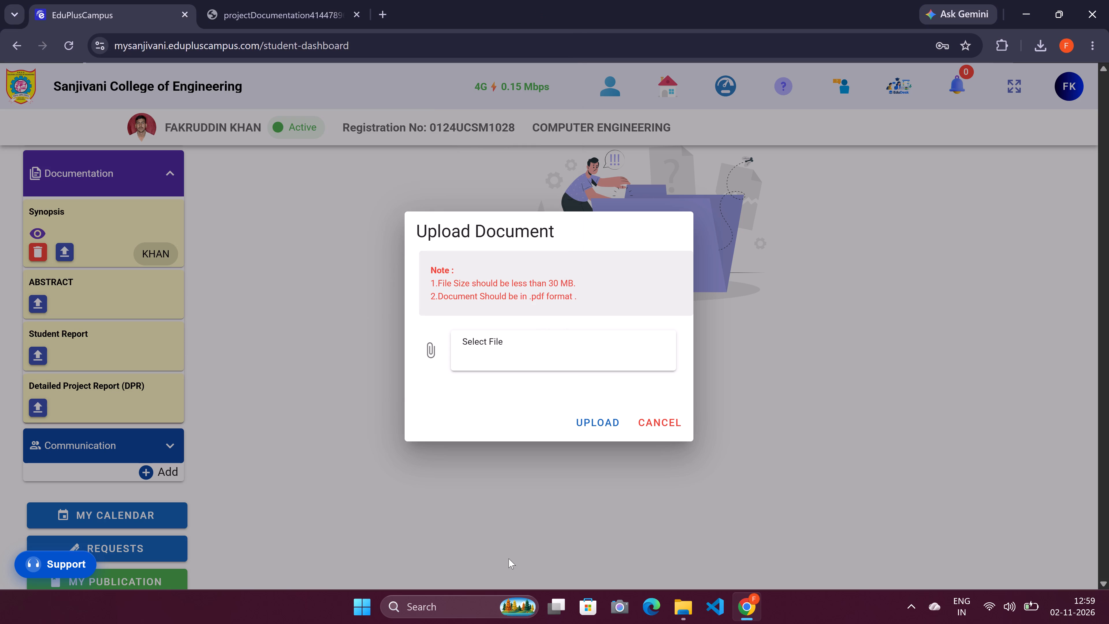
# Switch to File Explorer and look through Downloads, Desktop and Documents for the Mini_Project_Abstract PDF.
pyautogui.click(689, 606)
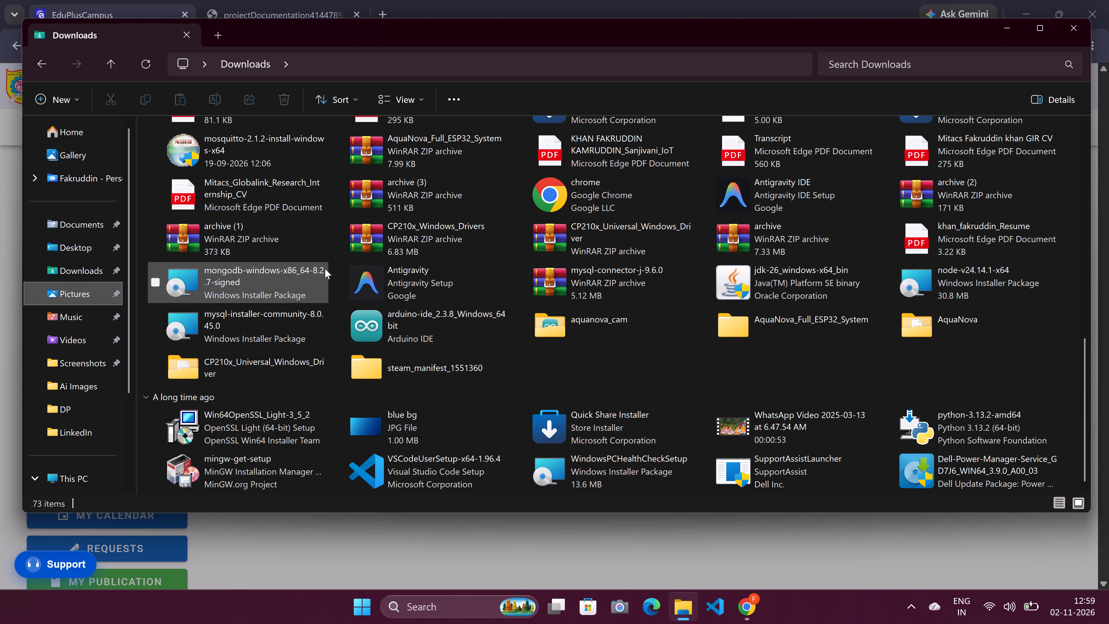
pyautogui.scroll(13, 325, 269)
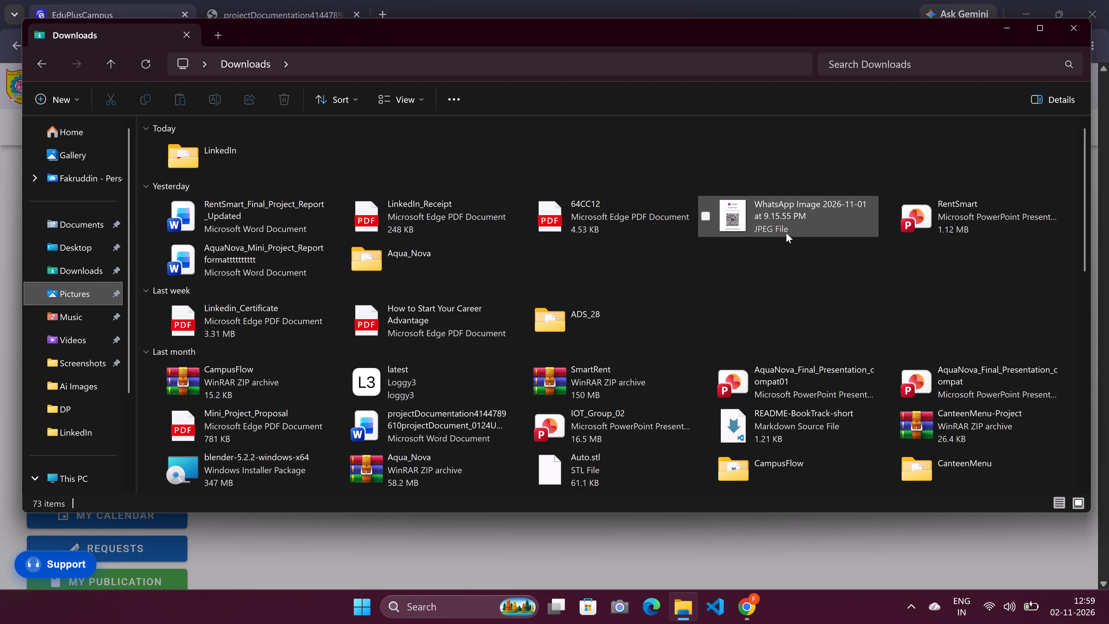
pyautogui.scroll(-2, 202, 344)
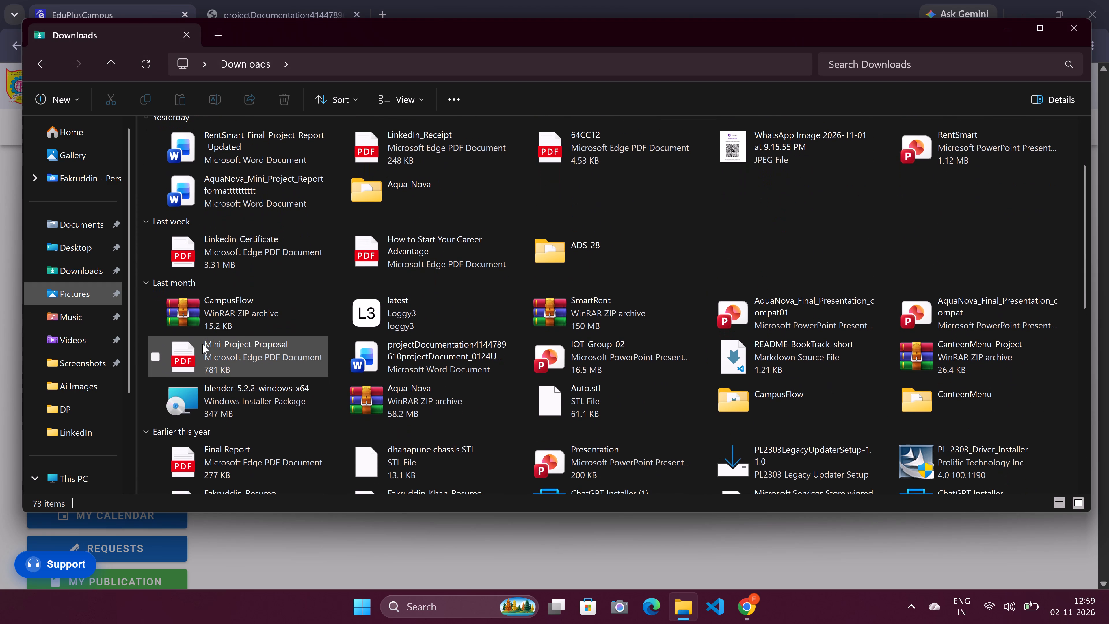
pyautogui.scroll(-1, 202, 344)
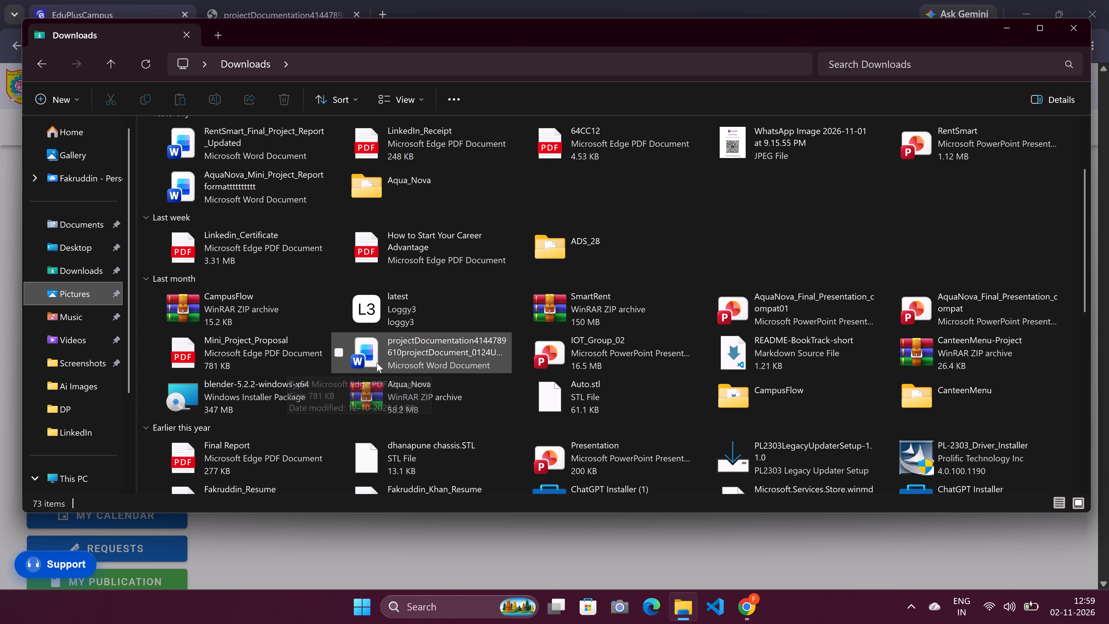
pyautogui.scroll(-1, 283, 365)
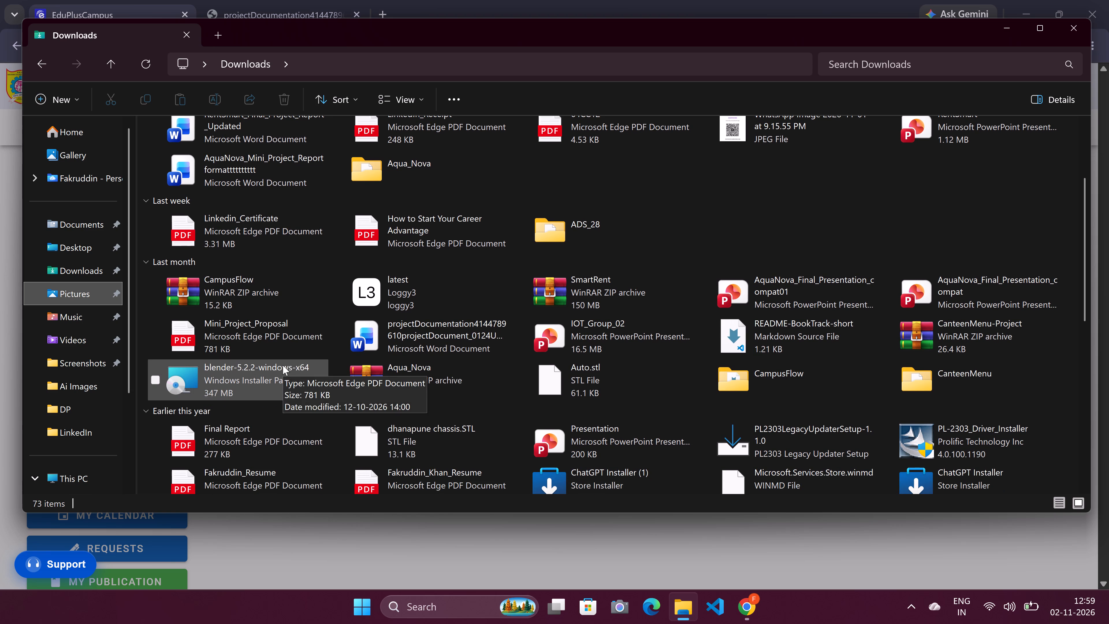
pyautogui.scroll(1, 283, 365)
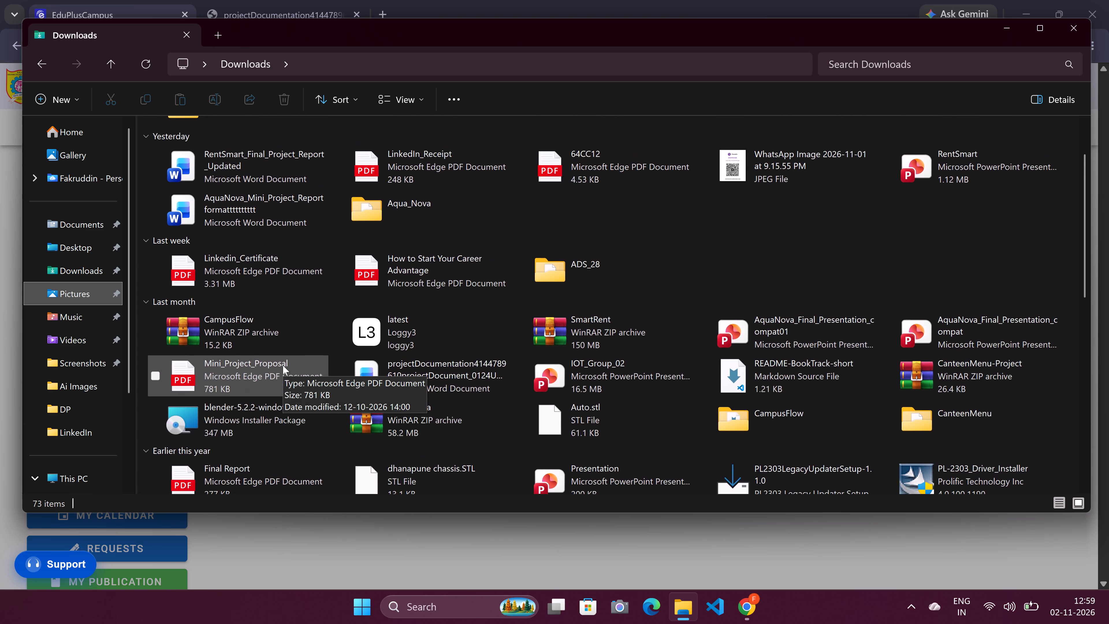
pyautogui.scroll(1, 283, 365)
pyautogui.click(82, 267)
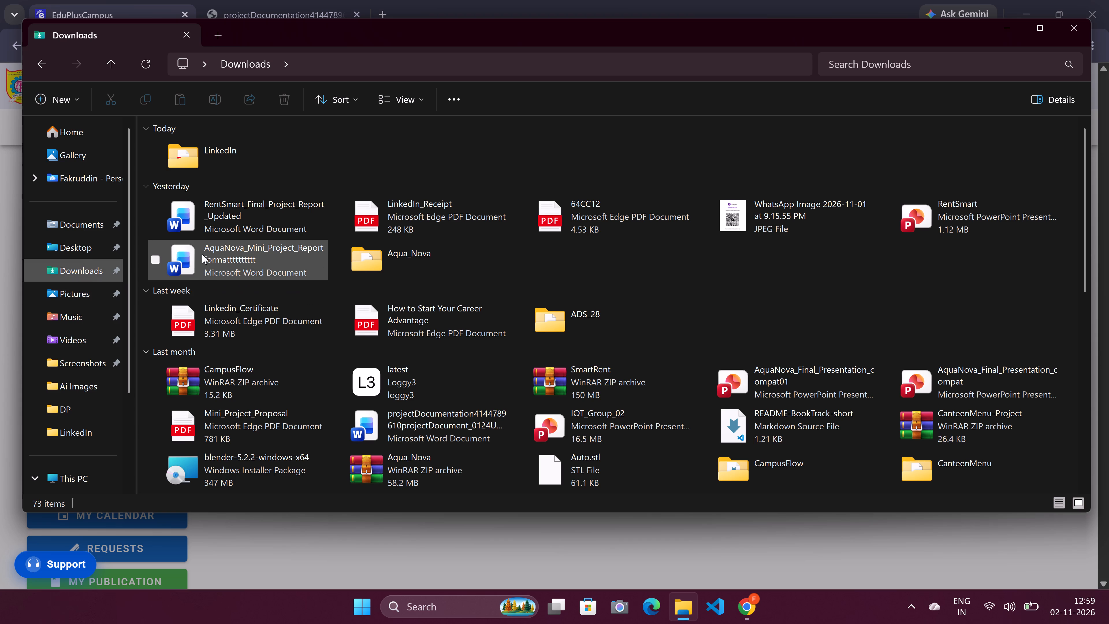
pyautogui.click(75, 252)
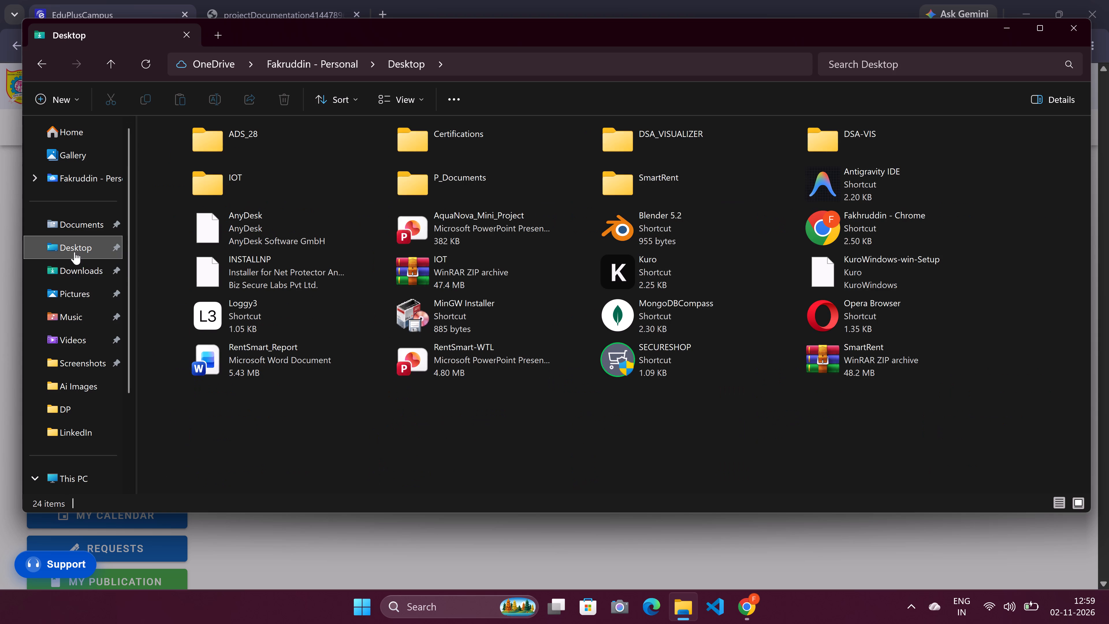
pyautogui.click(53, 231)
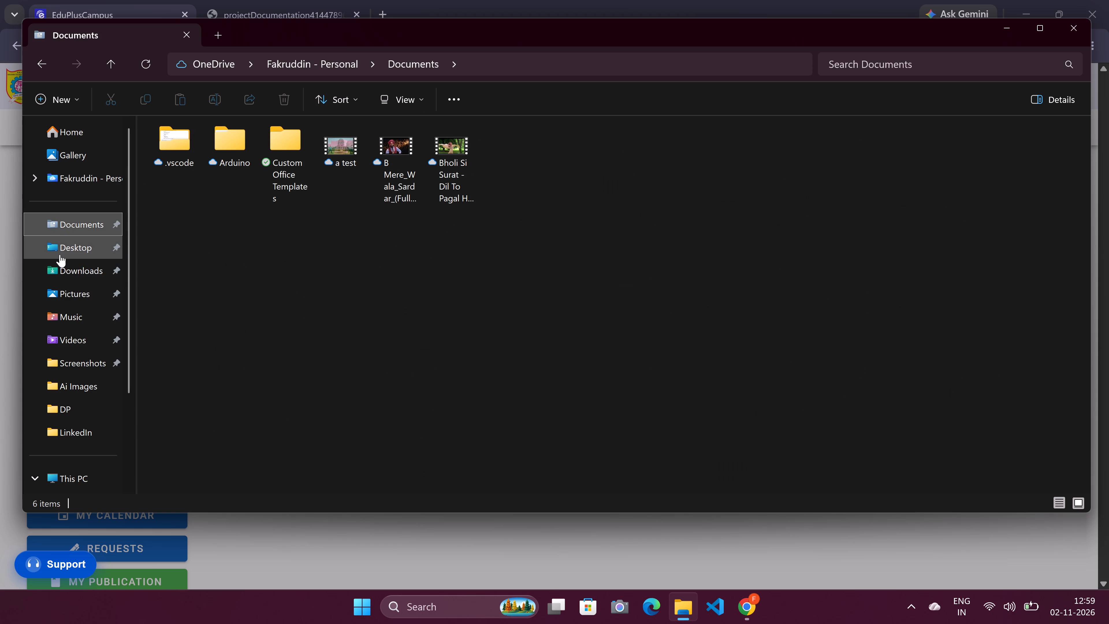
pyautogui.click(60, 255)
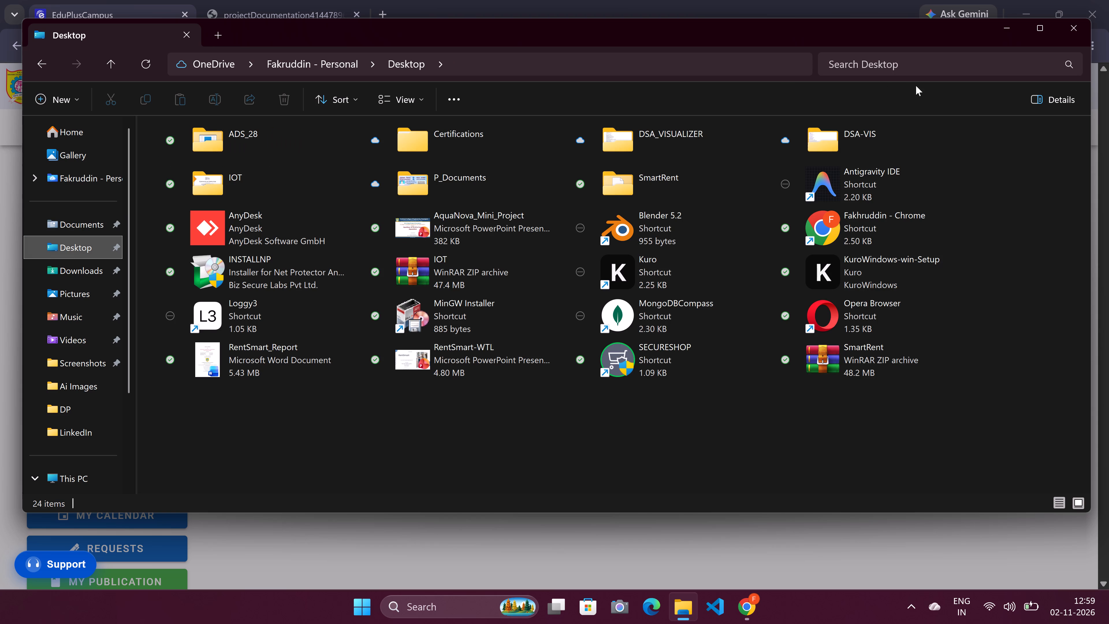
# Search the Desktop folder for "mini".
pyautogui.click(993, 66)
pyautogui.write('mini')
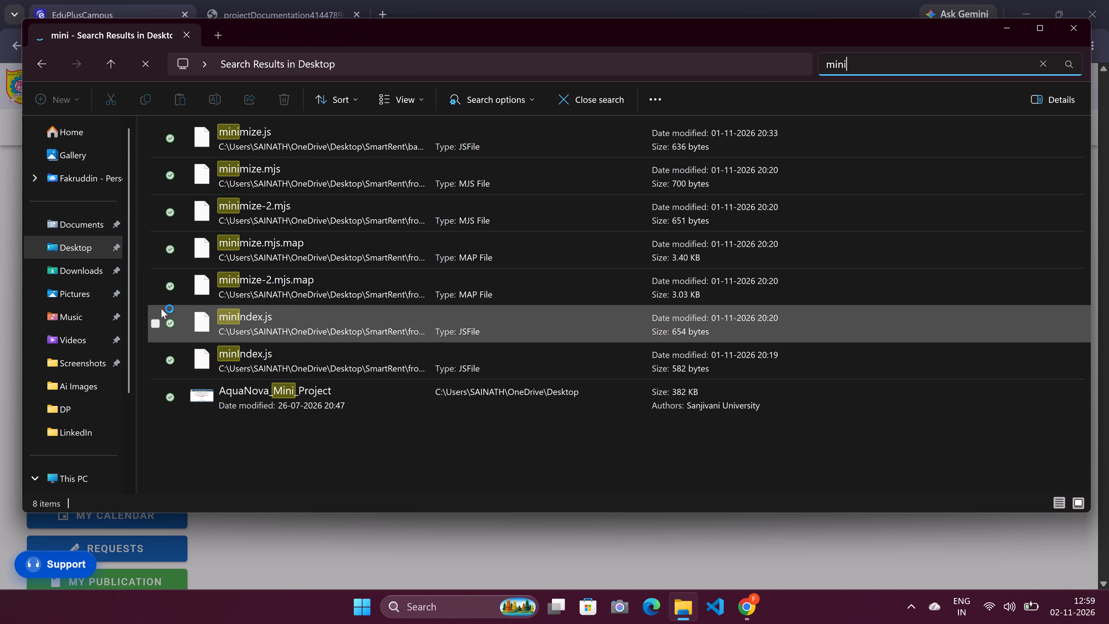
# Search the Downloads folder for "mini" and select the Mini_Project_Abstract PDF.
pyautogui.click(90, 274)
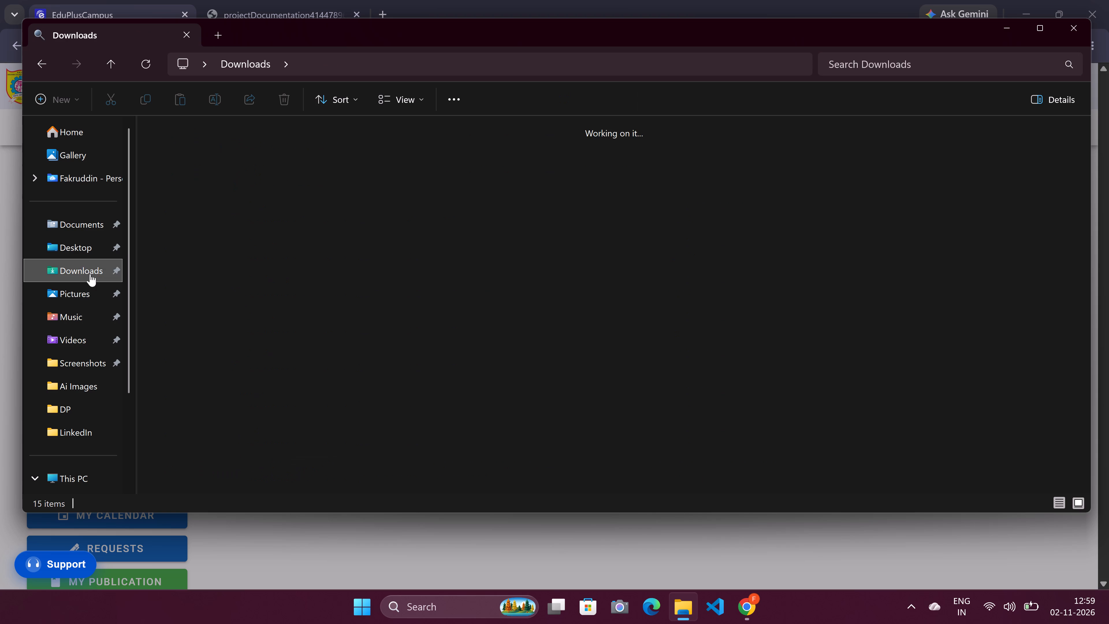
pyautogui.click(992, 63)
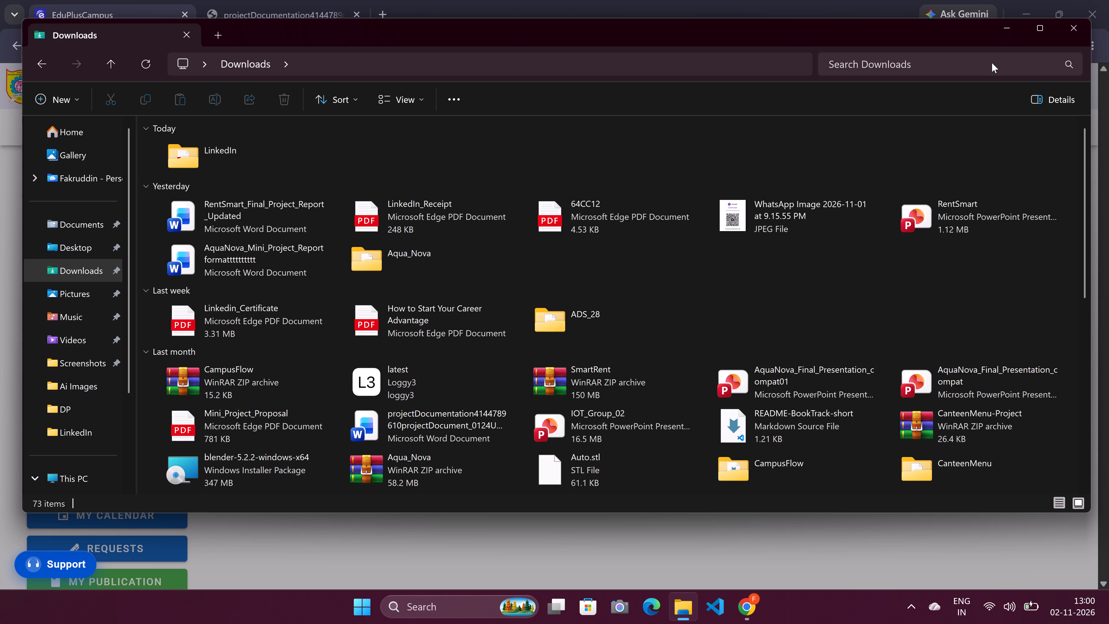
pyautogui.write('mini')
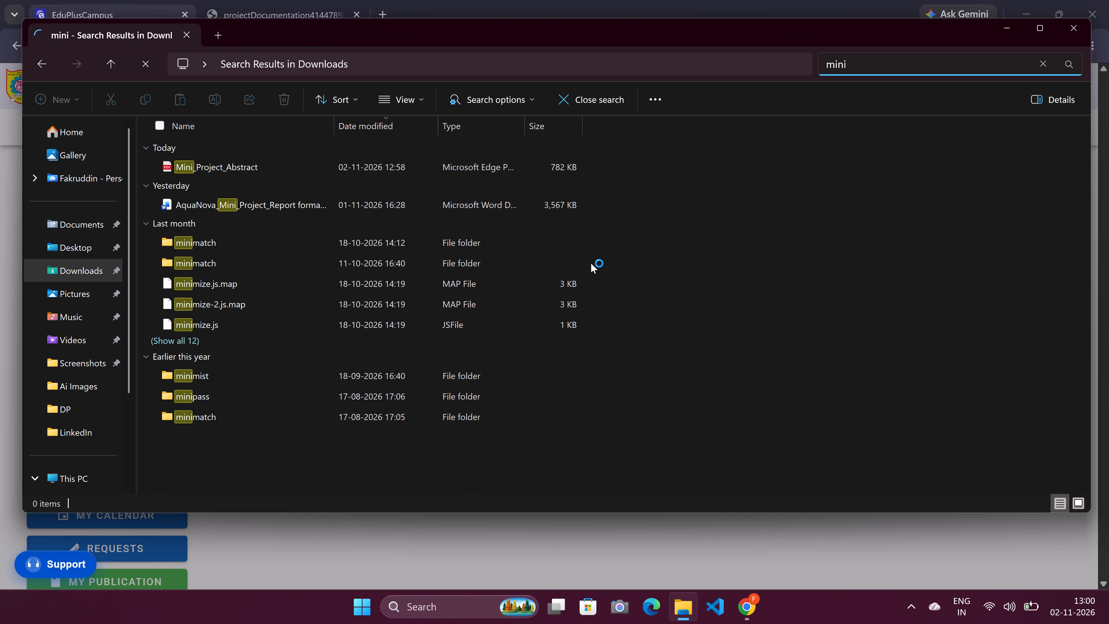
pyautogui.click(261, 169)
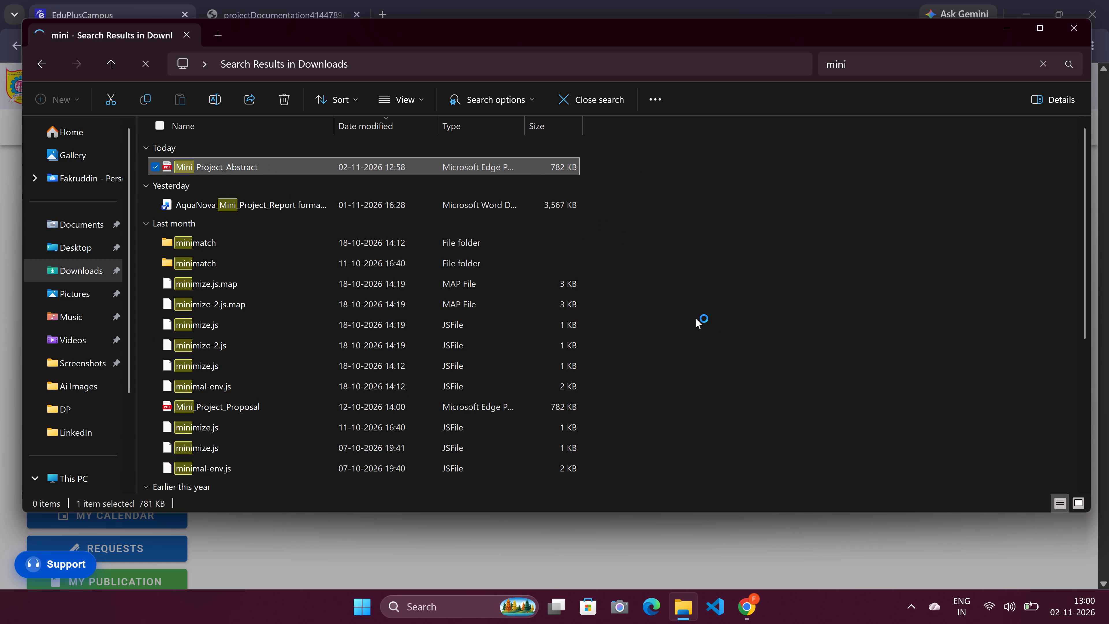
# Switch to Chrome, search Downloads for "mini" in the upload dialog's file chooser, and upload the Mini_Project_Abstract PDF as the ABSTRACT document.
pyautogui.click(743, 614)
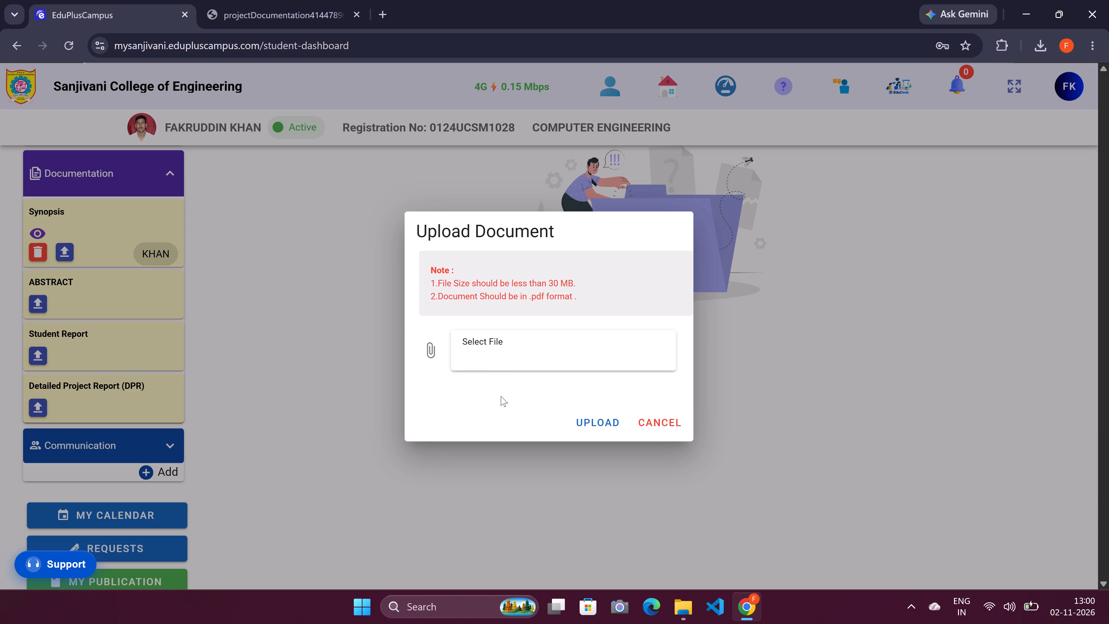
pyautogui.click(426, 346)
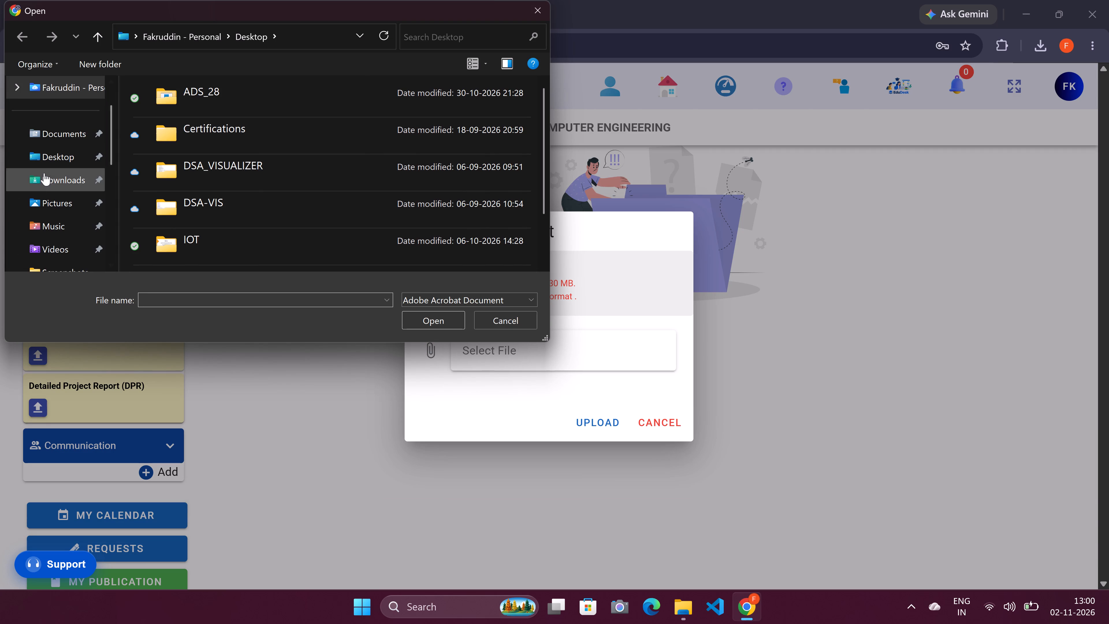
pyautogui.click(44, 179)
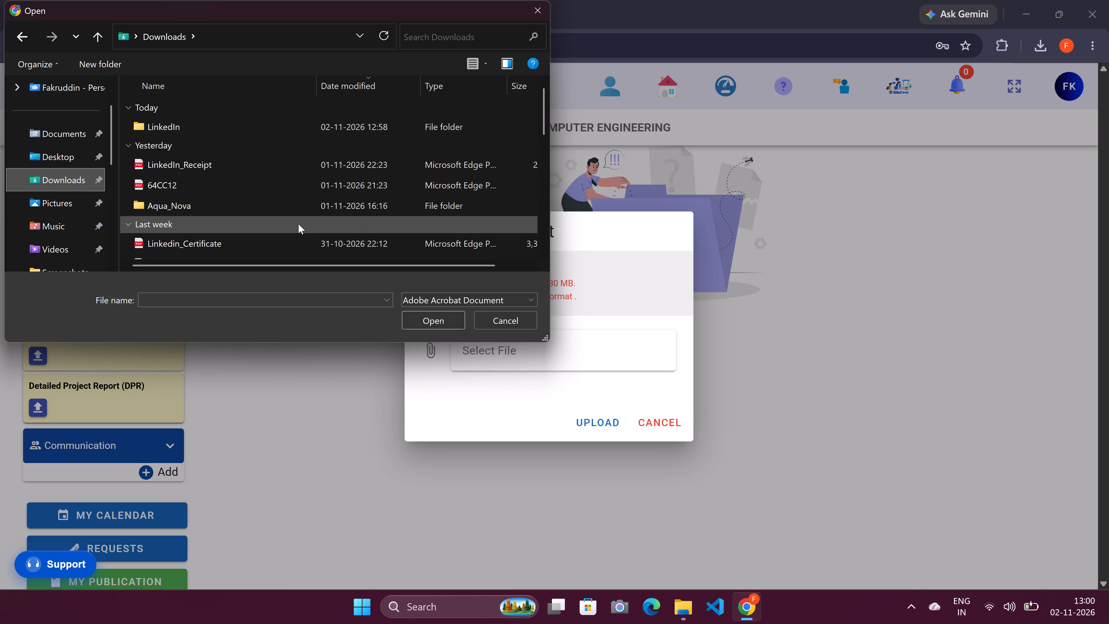
pyautogui.scroll(-7, 298, 224)
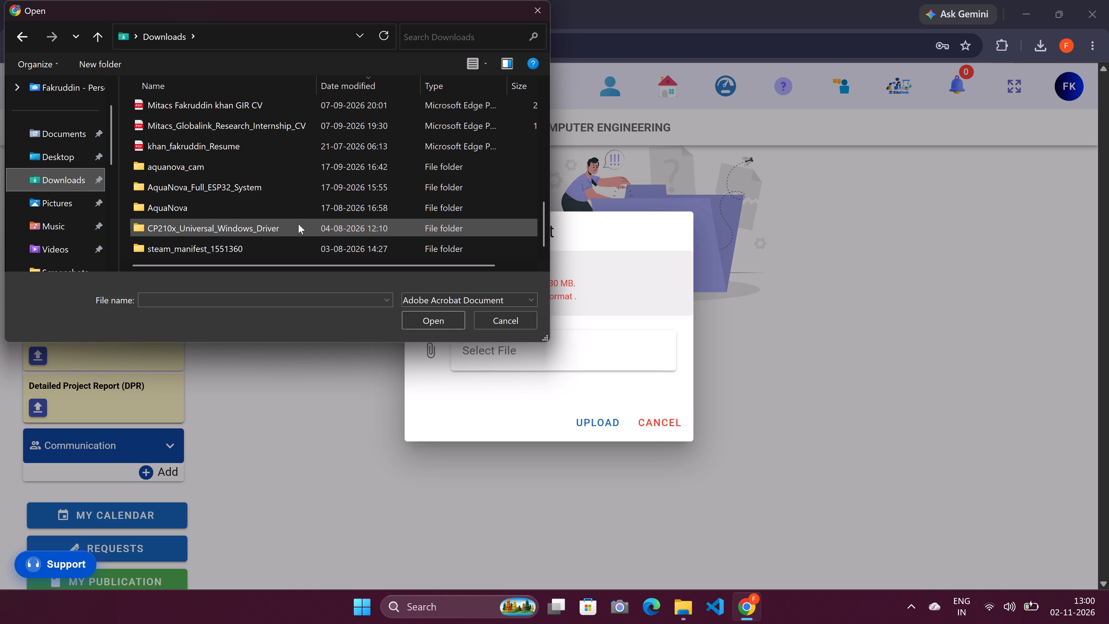
pyautogui.scroll(-1, 298, 224)
pyautogui.scroll(2, 298, 224)
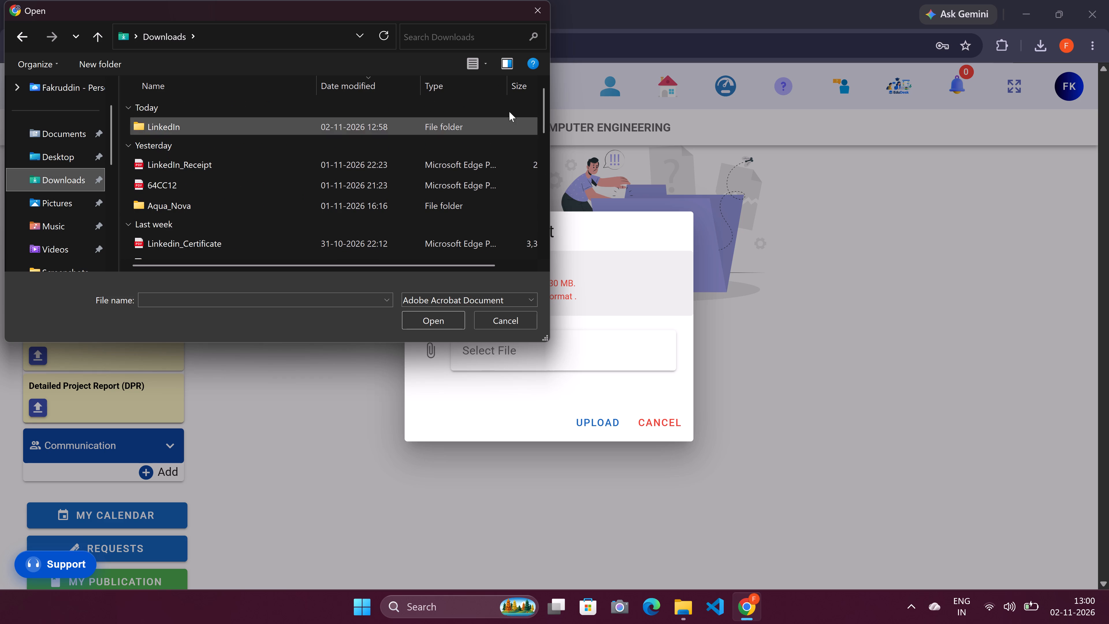
pyautogui.click(518, 42)
pyautogui.write('mini')
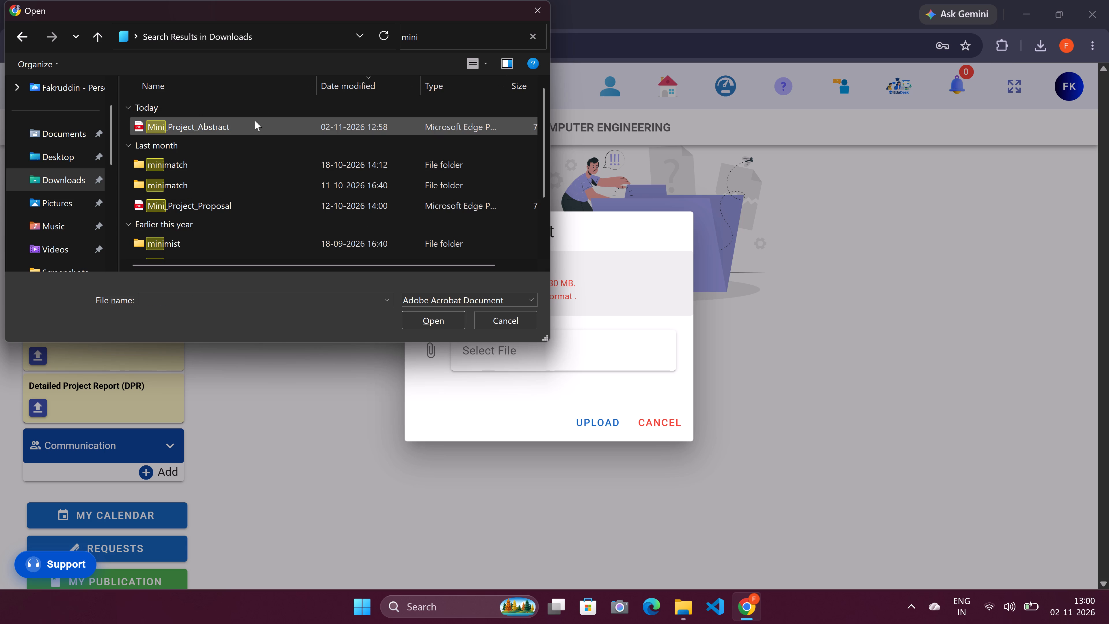
pyautogui.click(255, 120)
pyautogui.click(420, 326)
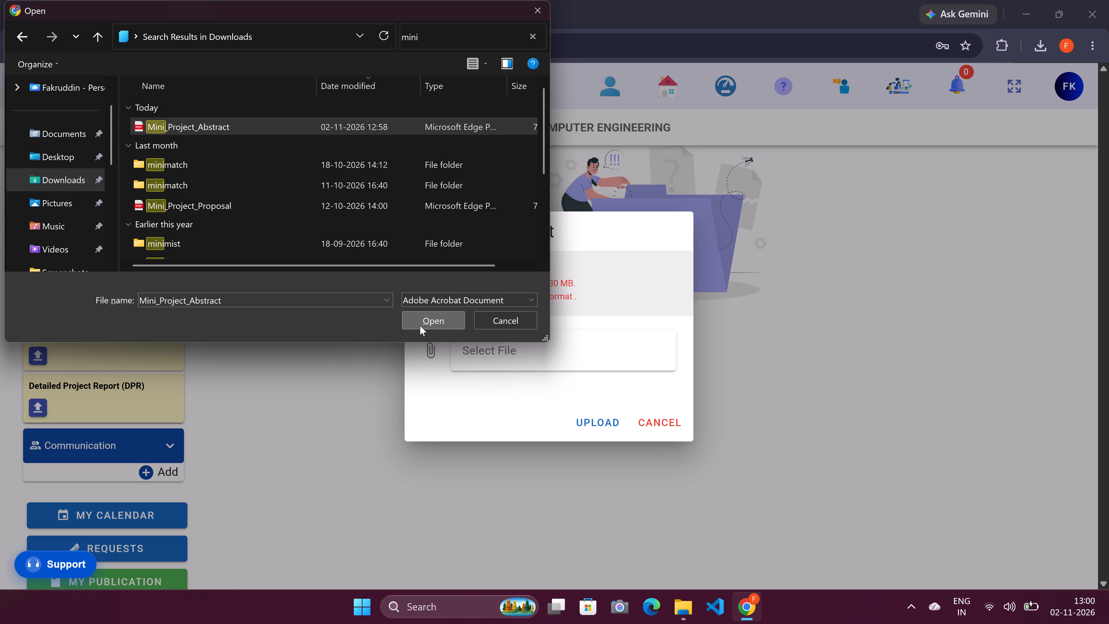
pyautogui.click(597, 426)
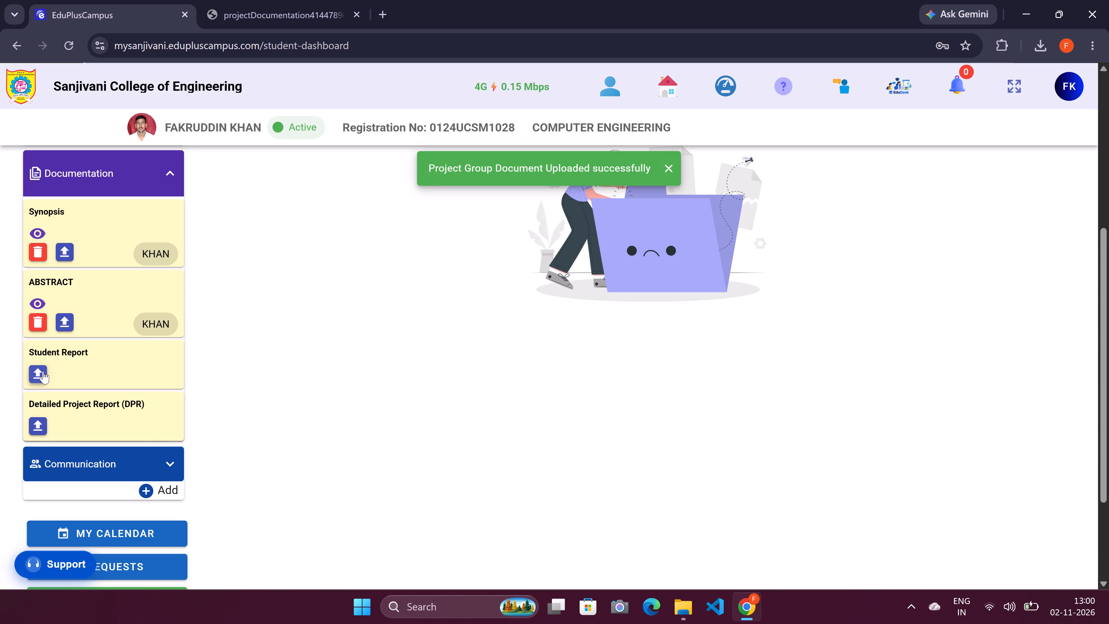
# Minimize Chrome and close the File Explorer window showing the "mini" search results in Downloads.
pyautogui.click(738, 610)
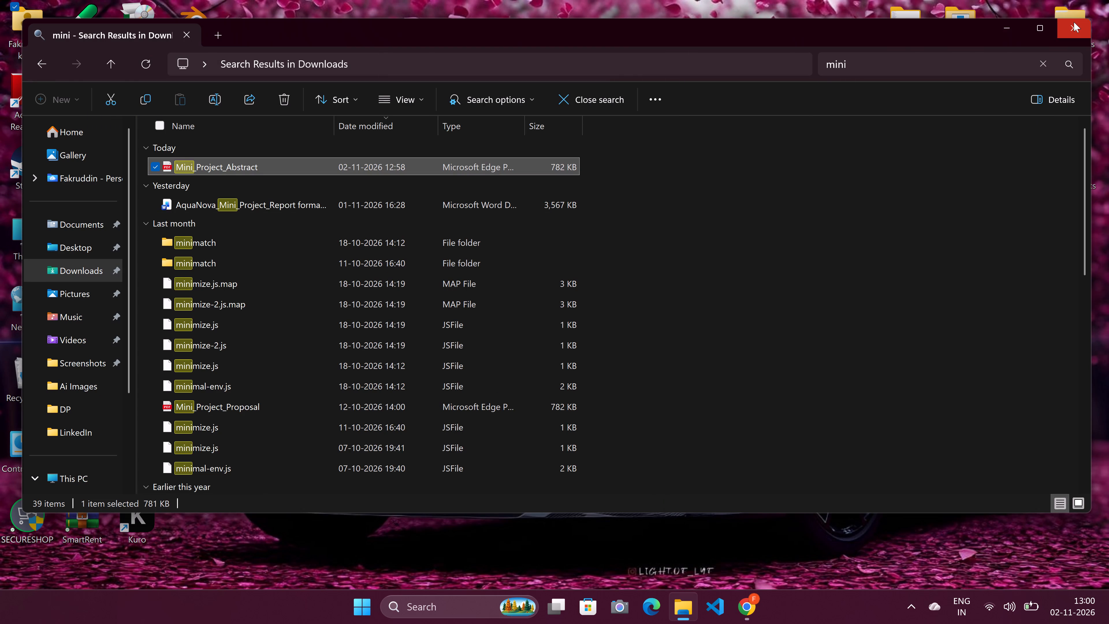
pyautogui.click(1074, 22)
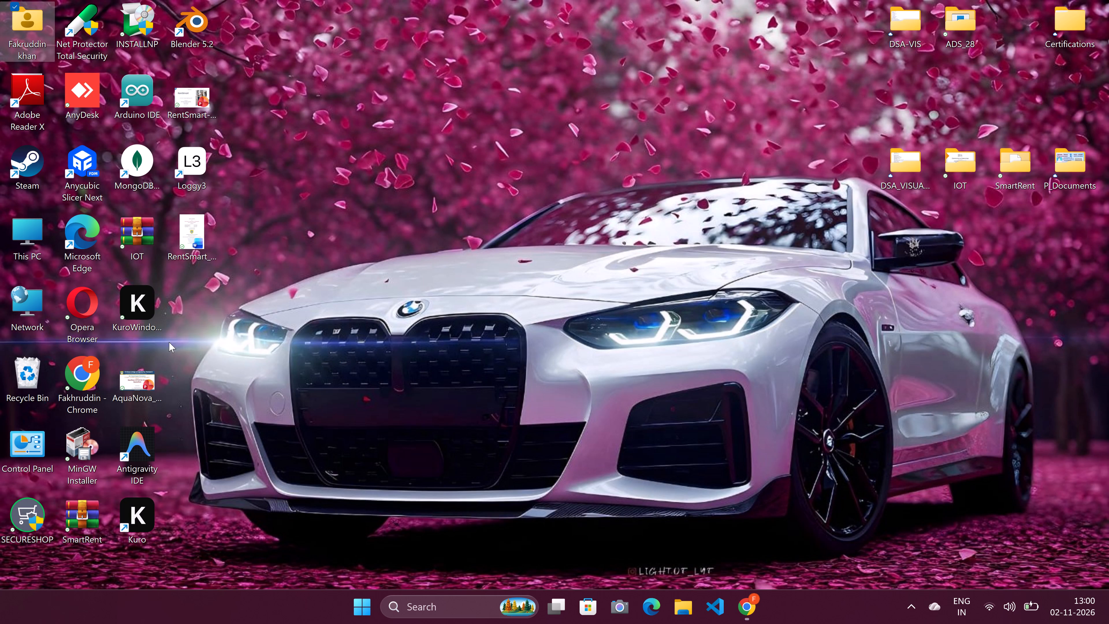
# Switch back to Chrome and close the projectDocumentation tab.
pyautogui.click(747, 620)
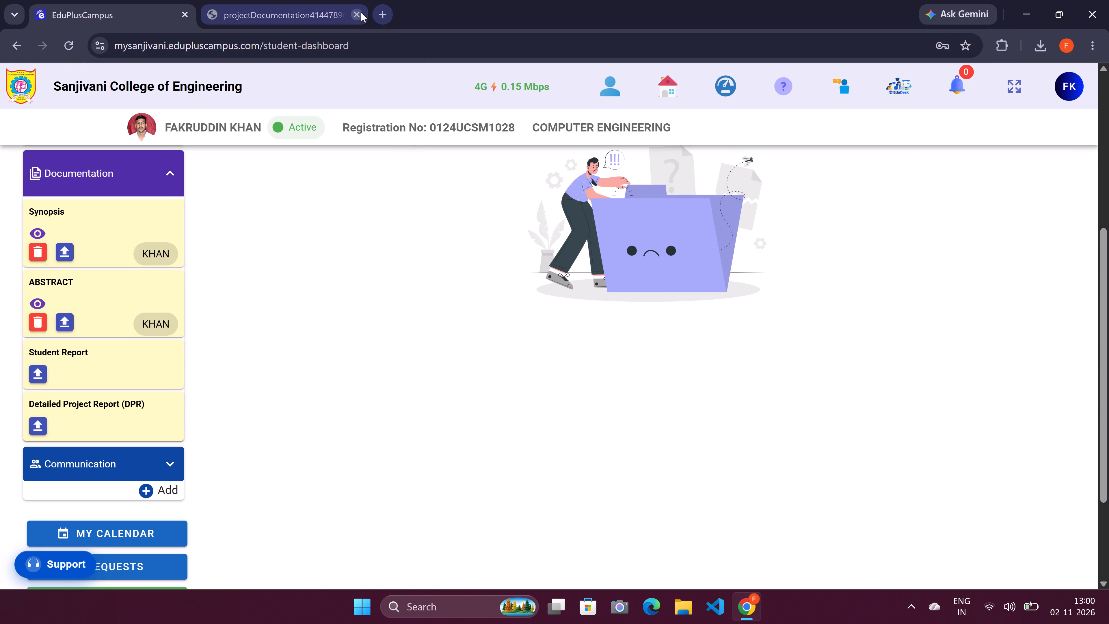
pyautogui.click(352, 12)
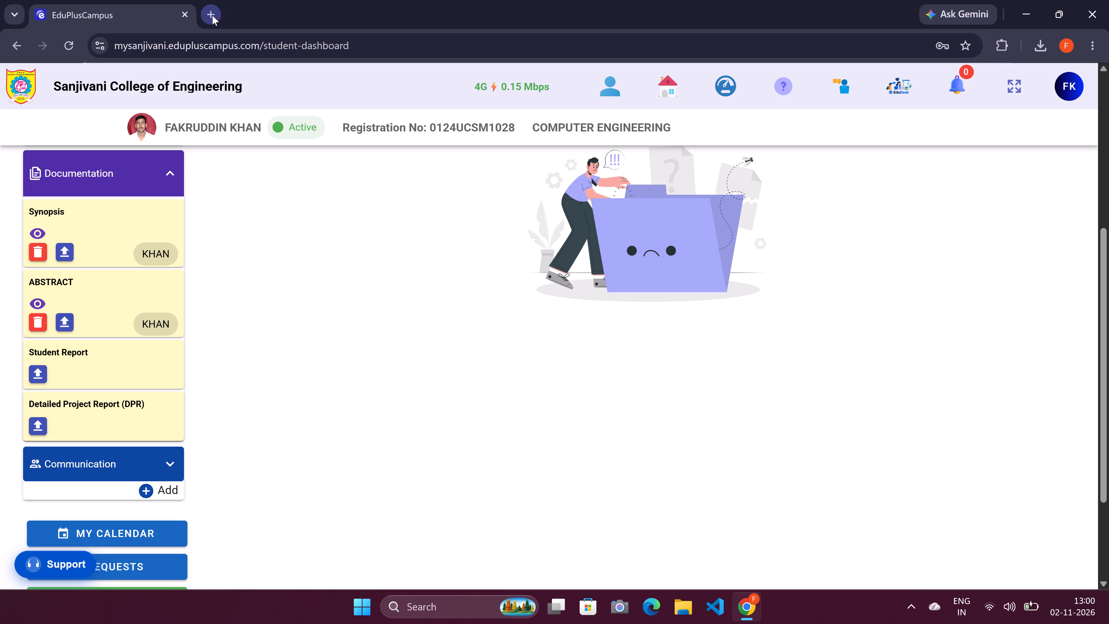
# Open a new browser tab and activate the Google search box.
pyautogui.click(212, 15)
pyautogui.click(384, 276)
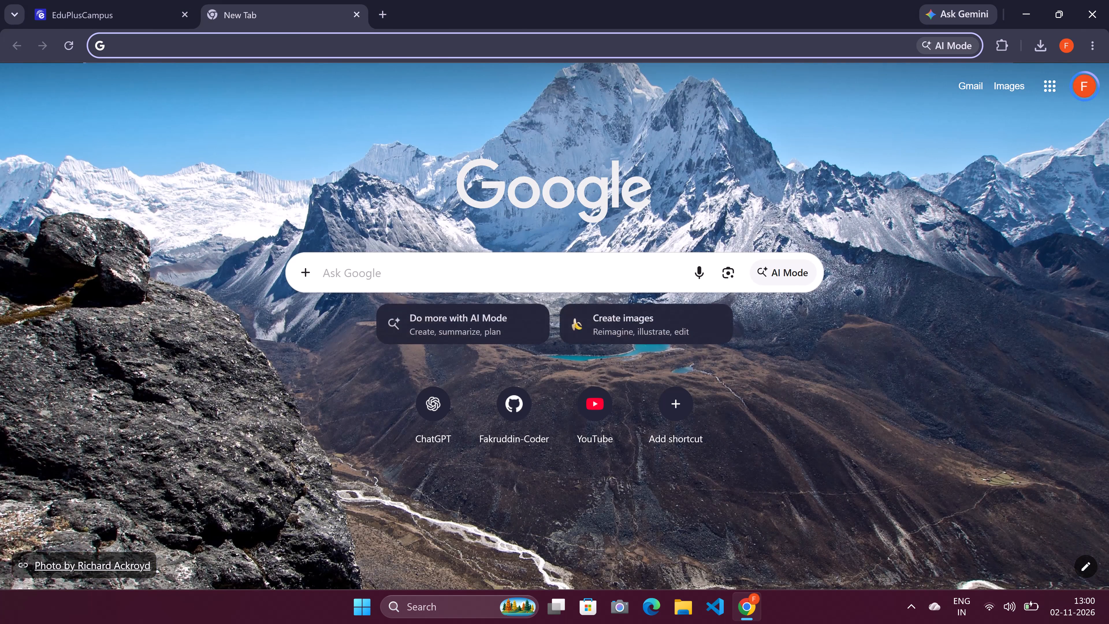
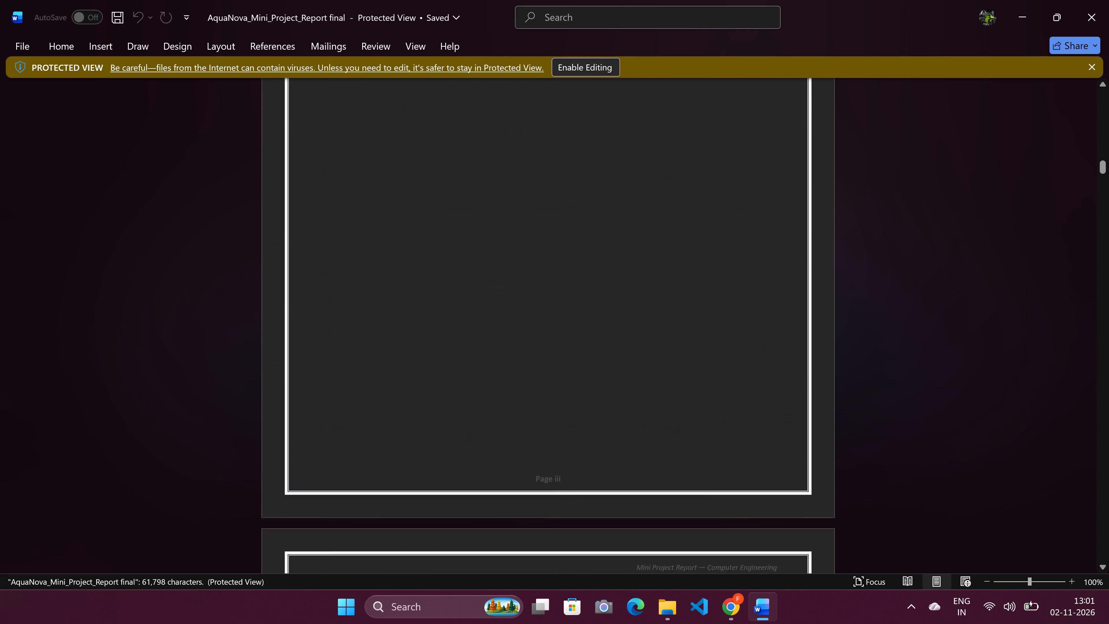
# Look through the AquaNova mini project report from its front pages up to the database design in chapter 6.
pyautogui.scroll(-16, 596, 234)
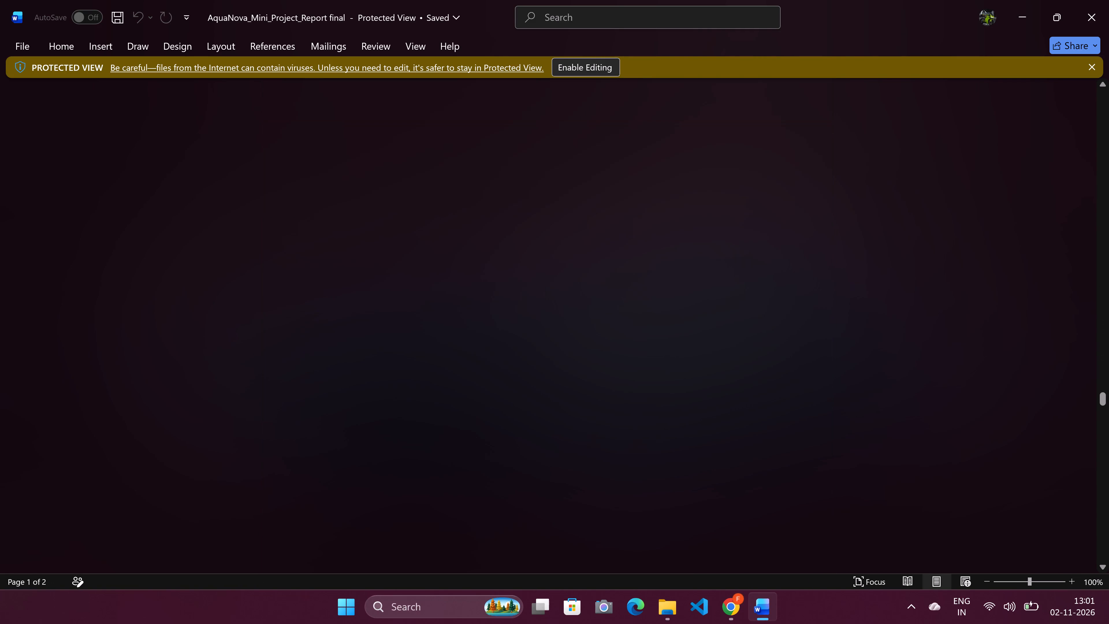
pyautogui.scroll(-2, 596, 234)
pyautogui.scroll(-2, 778, 374)
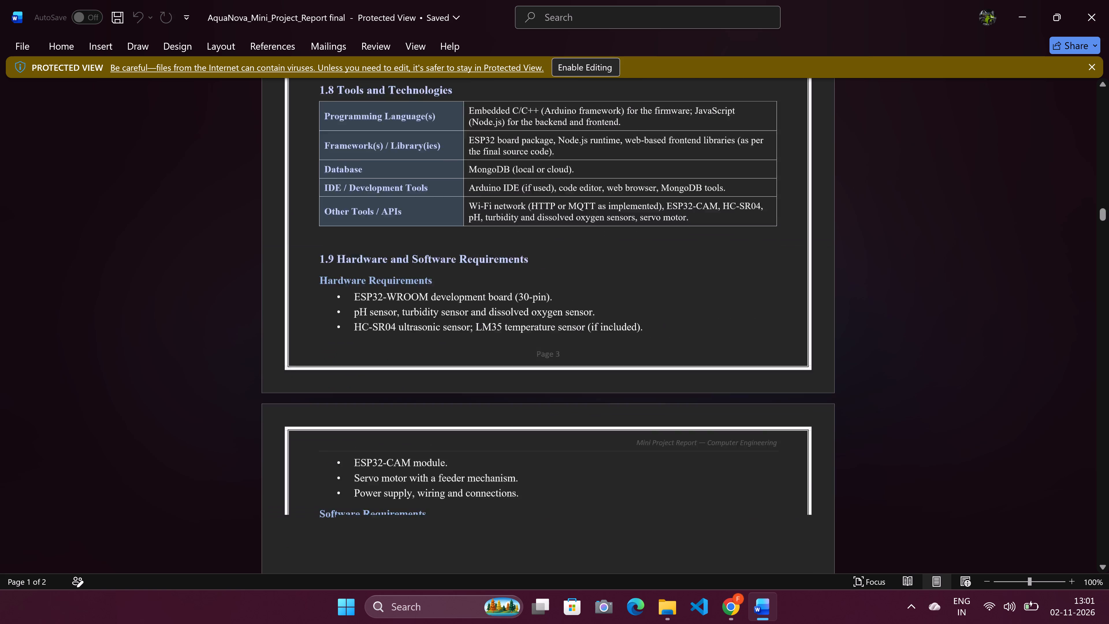
pyautogui.scroll(-19, 778, 374)
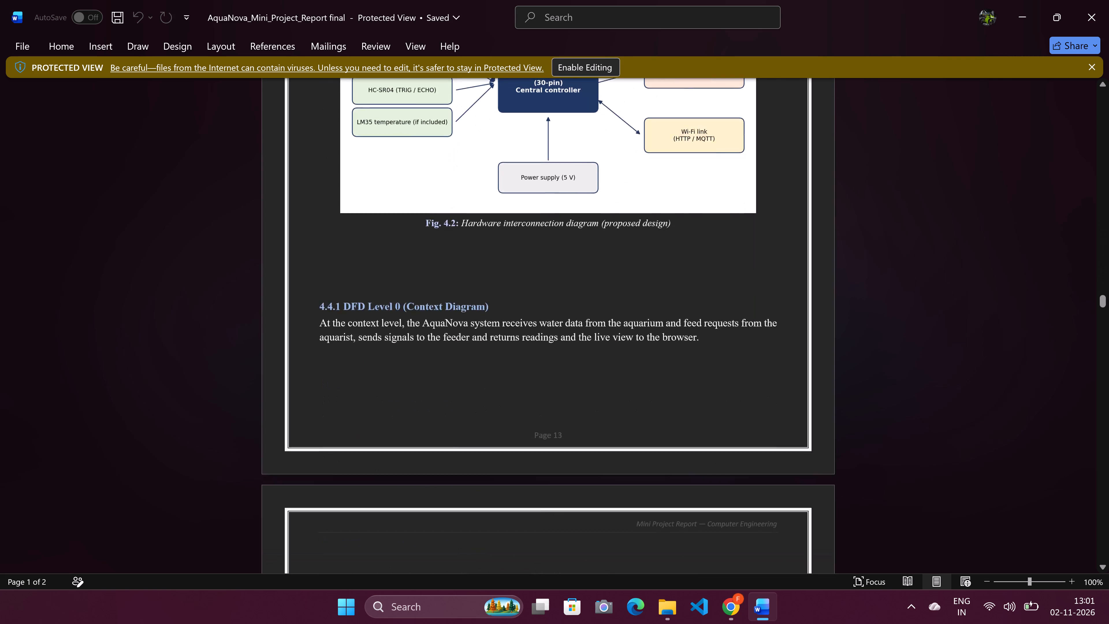
pyautogui.scroll(-13, 778, 374)
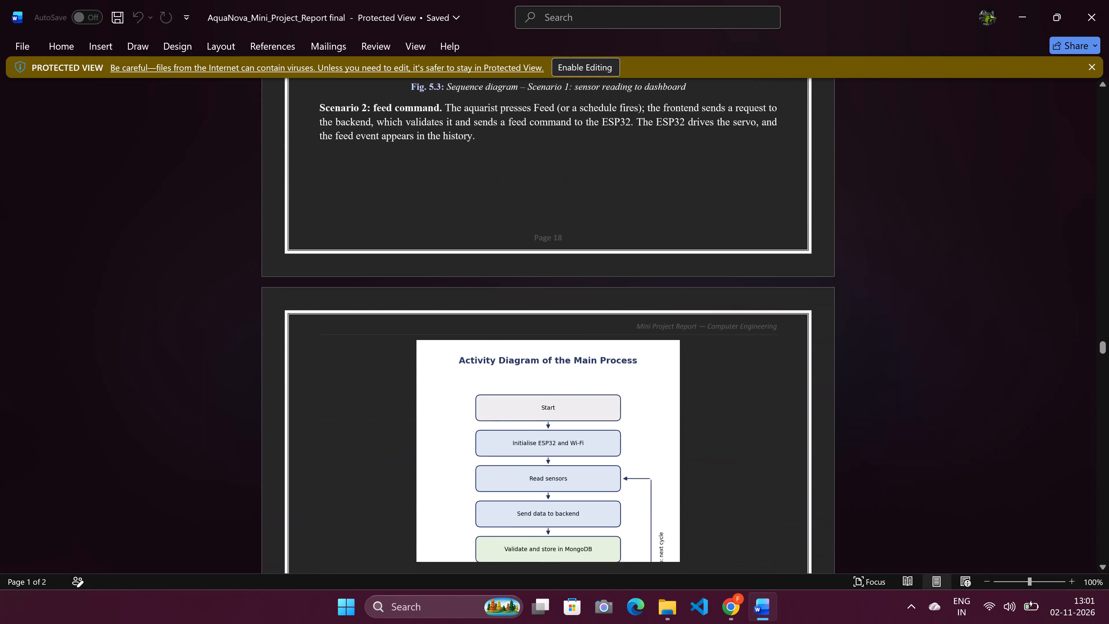
pyautogui.scroll(-8, 778, 374)
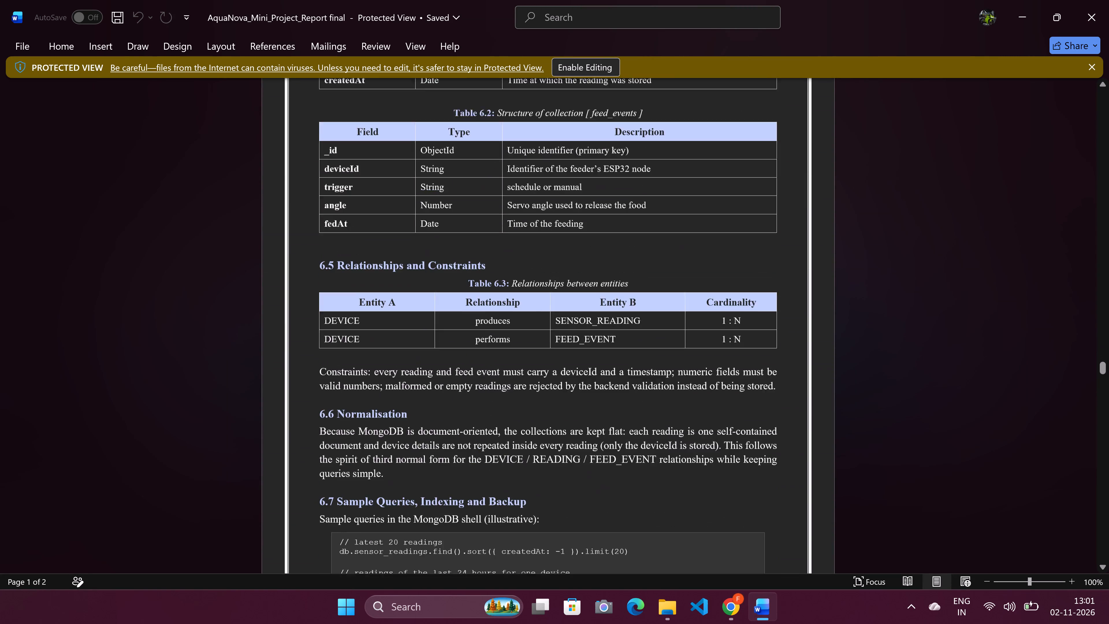
pyautogui.scroll(-5, 778, 374)
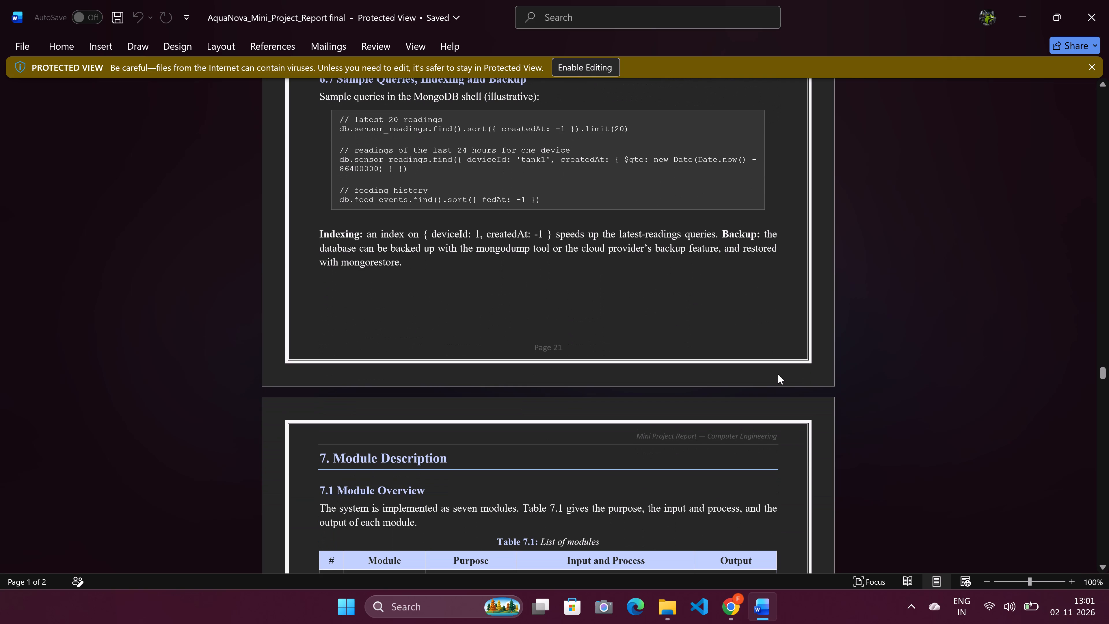
# Review the report's Module Description chapter, including the table of individual team member contributions.
pyautogui.scroll(-2, 778, 374)
pyautogui.scroll(-3, 850, 443)
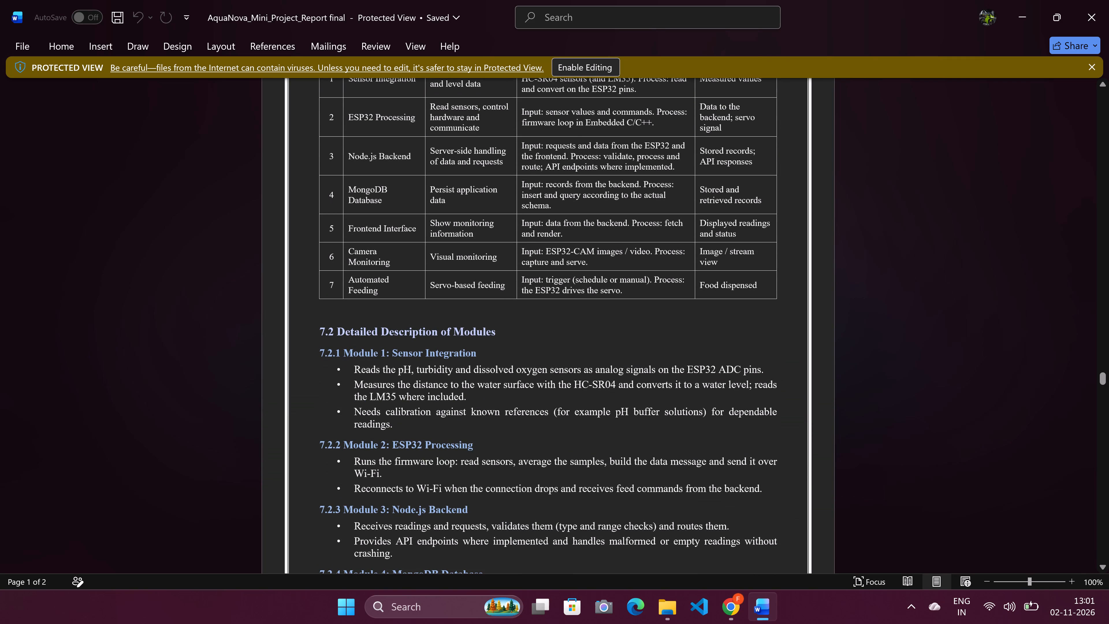
pyautogui.scroll(-1, 850, 443)
pyautogui.scroll(4, 850, 443)
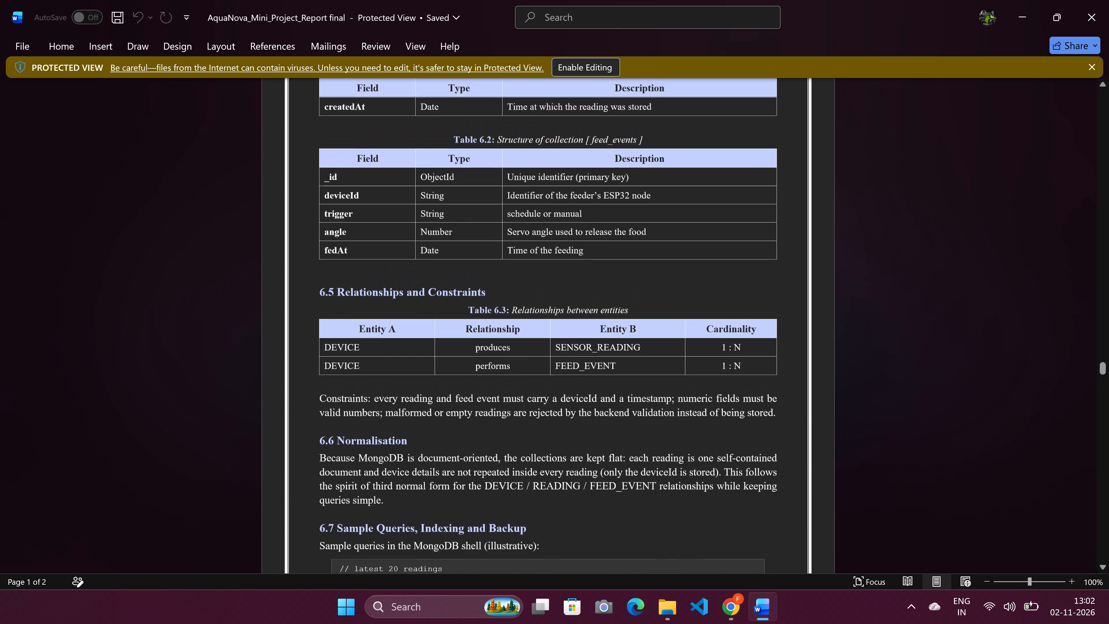
pyautogui.scroll(3, 850, 443)
pyautogui.scroll(-1, 850, 443)
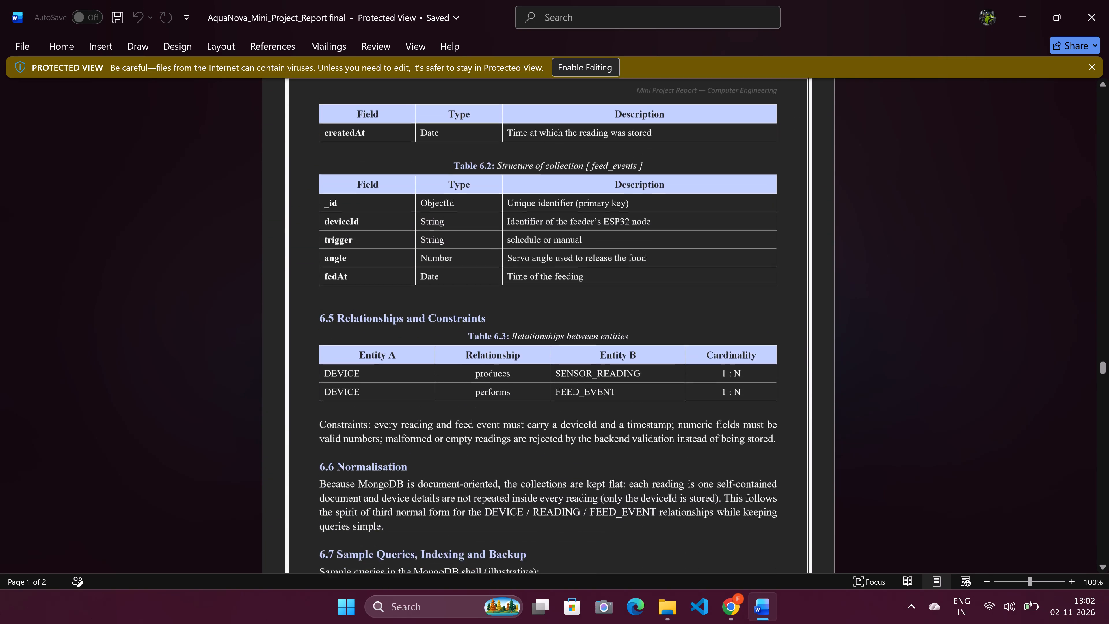
pyautogui.scroll(-4, 850, 443)
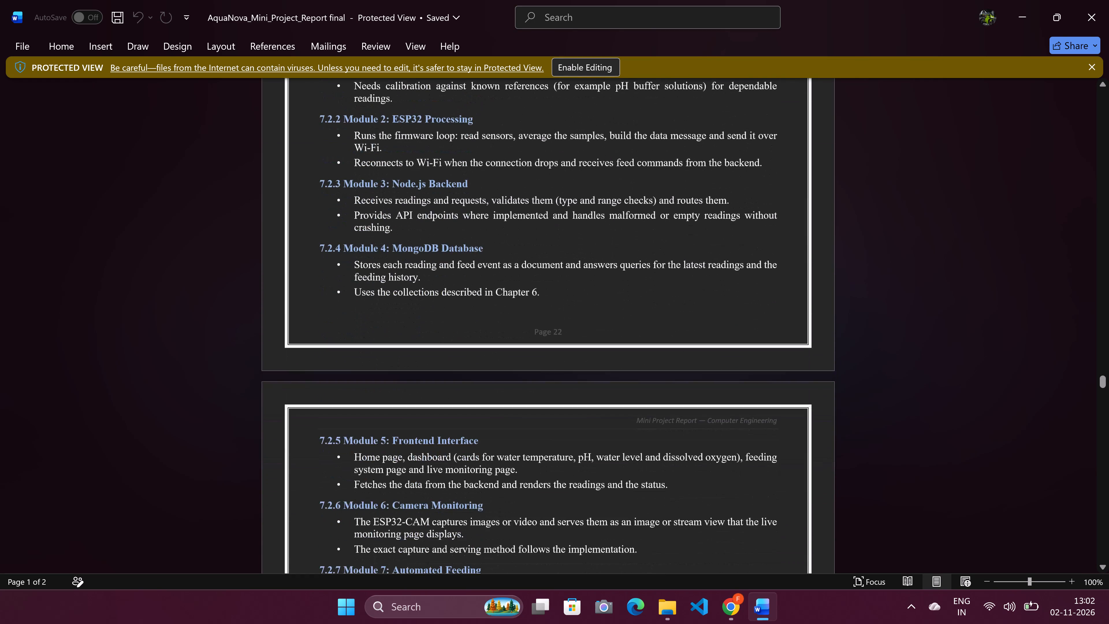
pyautogui.scroll(-2, 850, 443)
pyautogui.scroll(2, 850, 443)
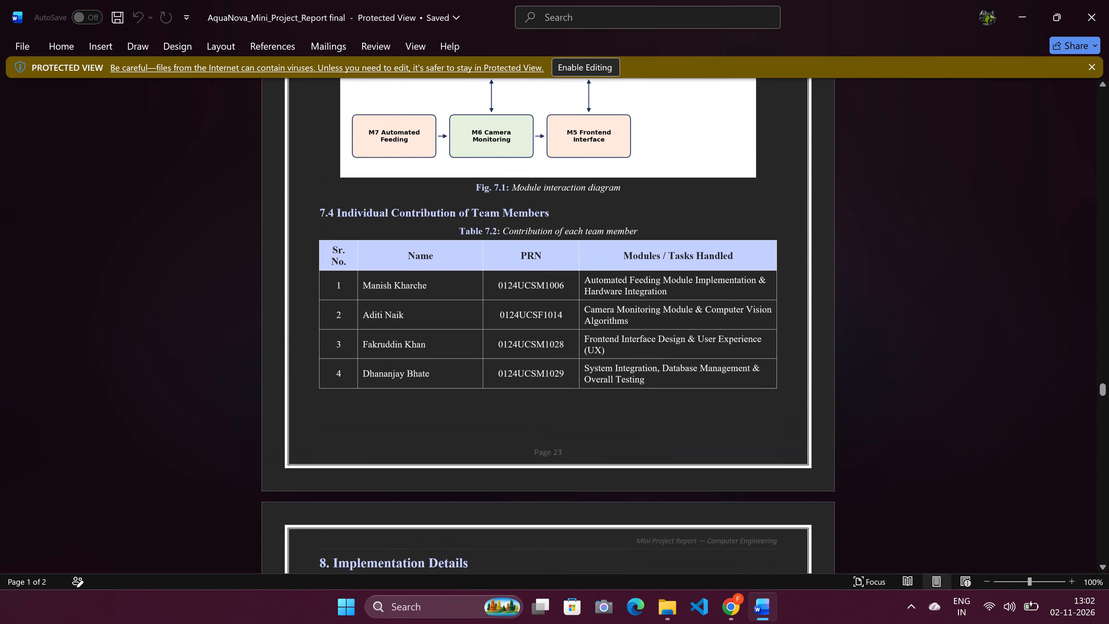
pyautogui.scroll(5, 867, 386)
pyautogui.scroll(-1, 867, 386)
# Read through the Implementation Details chapter, covering tools, directory structure, core logic and design challenges.
pyautogui.scroll(-1, 867, 386)
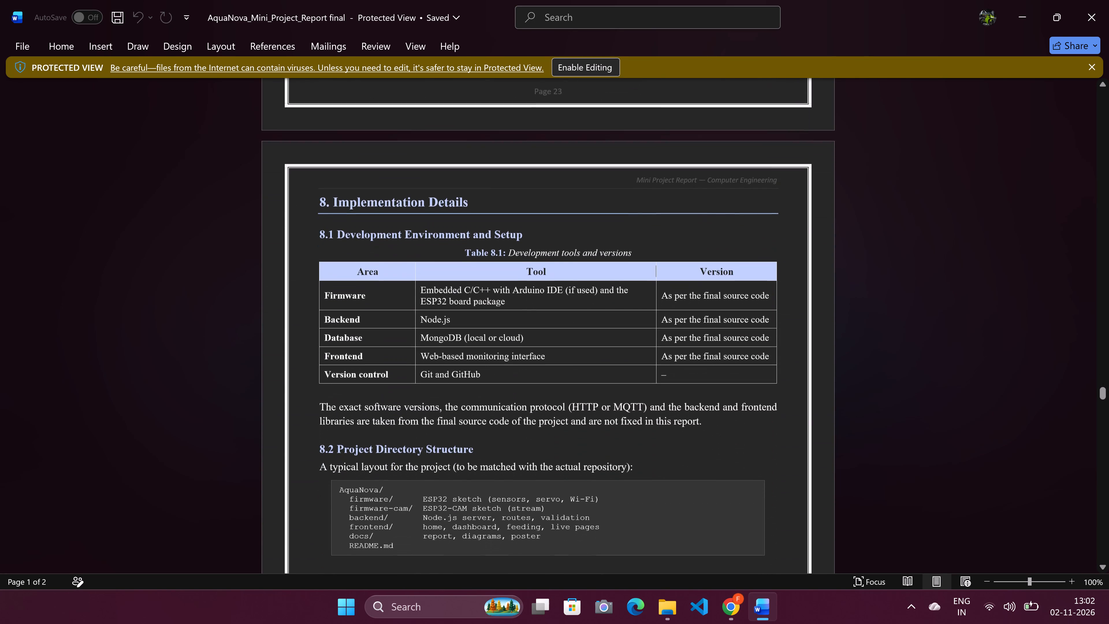
pyautogui.scroll(-2, 867, 386)
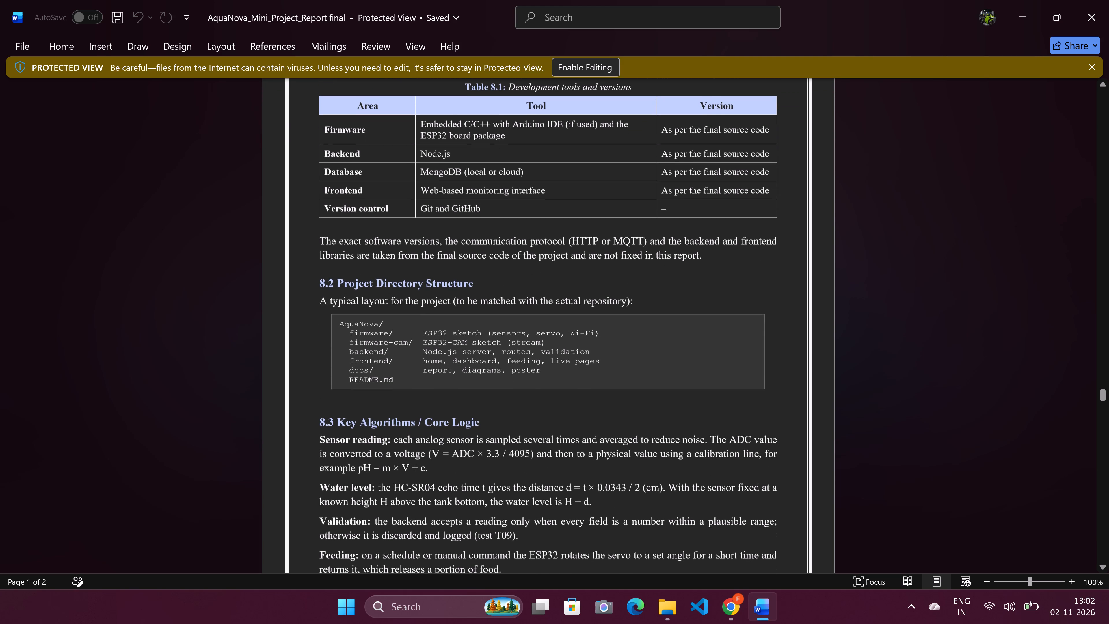
pyautogui.scroll(1, 867, 386)
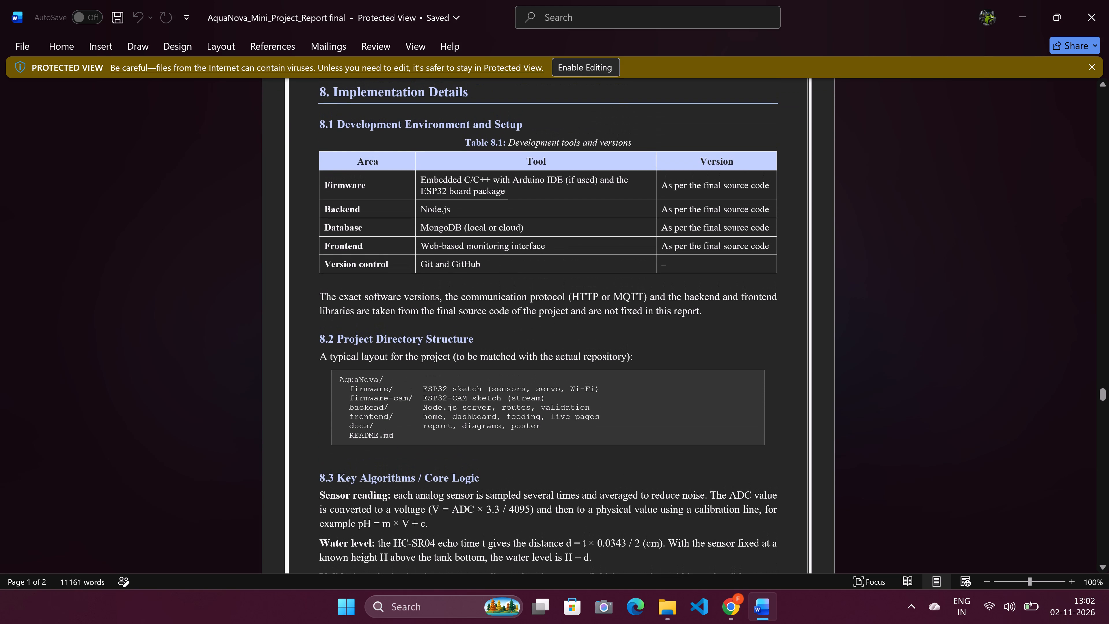
pyautogui.scroll(-2, 867, 386)
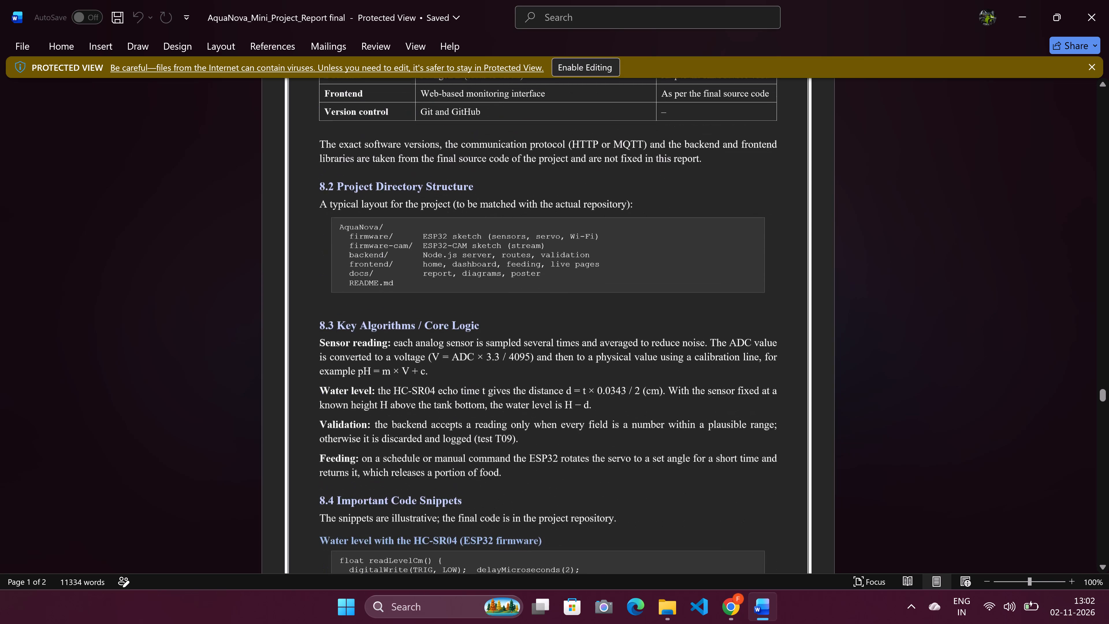
pyautogui.scroll(-3, 867, 386)
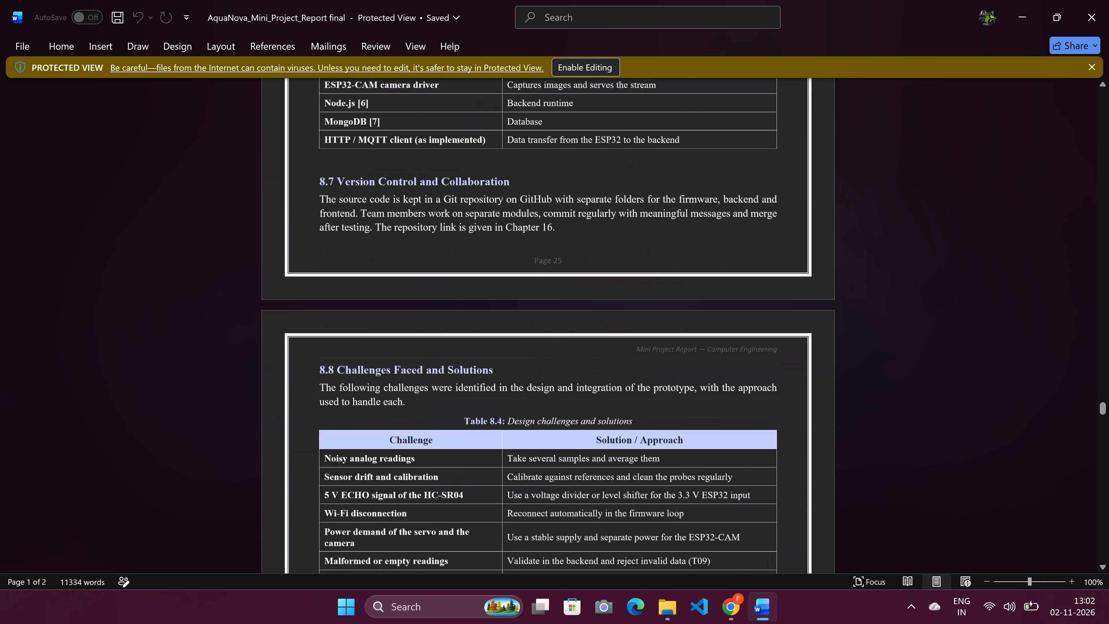
# Check the testing chapter's testing types, test cases, test summary and defect log.
pyautogui.scroll(-2, 867, 386)
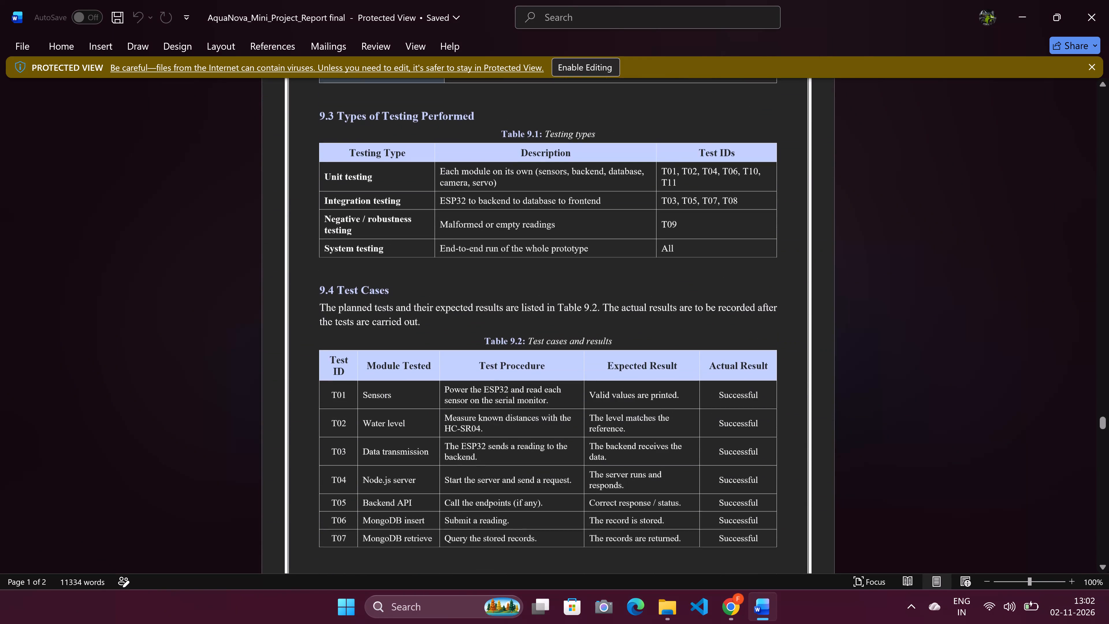
pyautogui.scroll(-4, 867, 386)
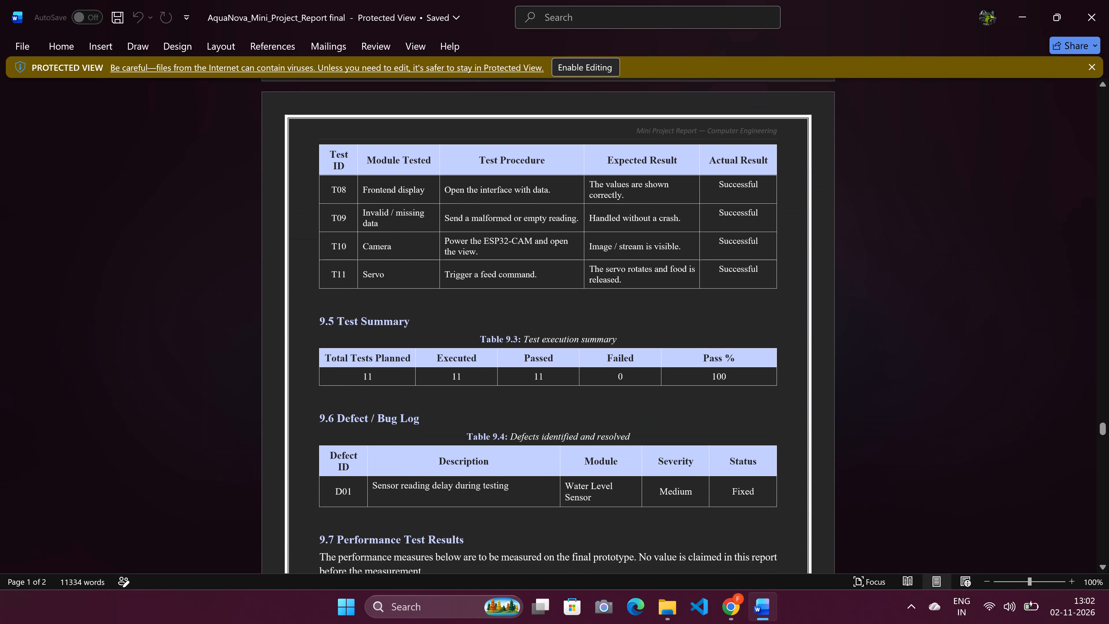
pyautogui.scroll(-2, 867, 386)
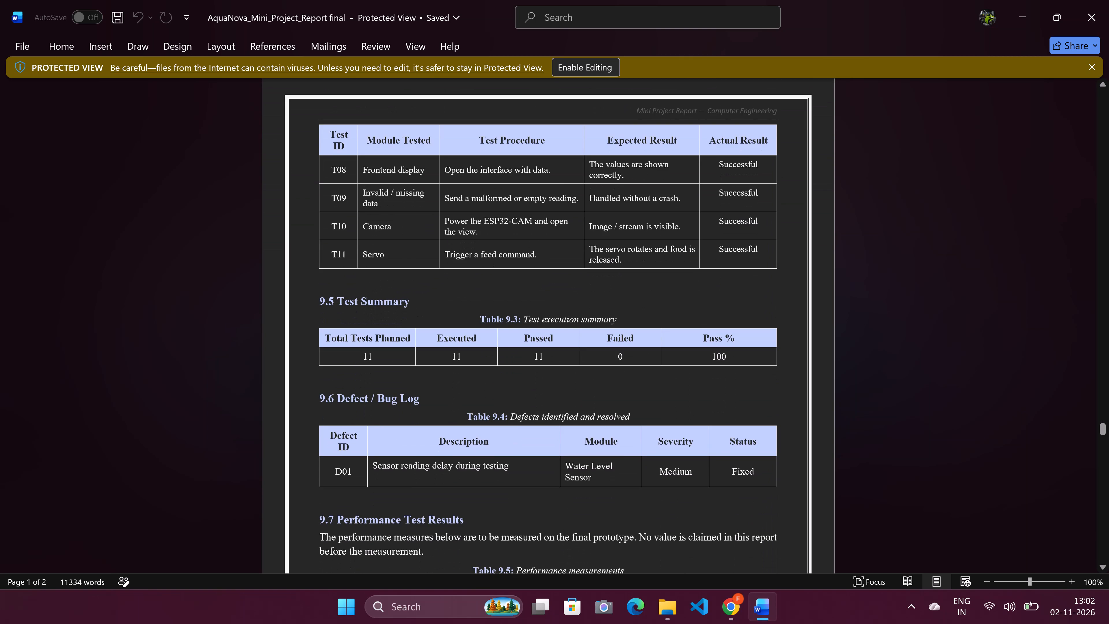
pyautogui.scroll(-2, 867, 386)
# Examine the prototype poster and web interface screenshots in chapter 10 of the report.
pyautogui.scroll(-1, 867, 386)
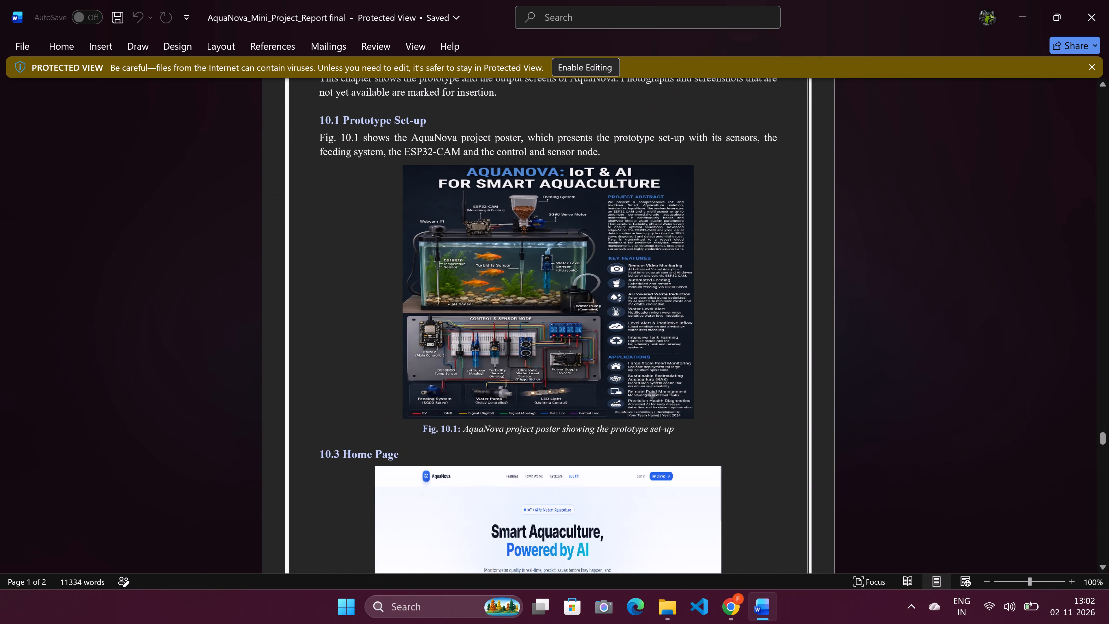
pyautogui.scroll(-3, 867, 378)
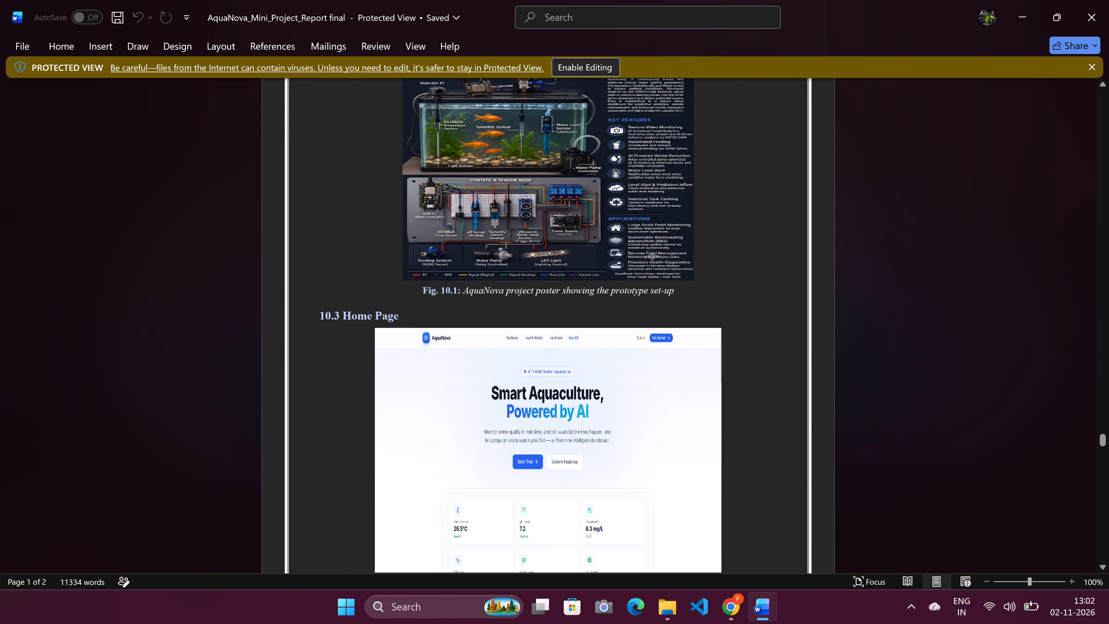
pyautogui.scroll(-1, 867, 378)
pyautogui.scroll(-4, 882, 506)
pyautogui.scroll(2, 882, 506)
pyautogui.scroll(-2, 882, 506)
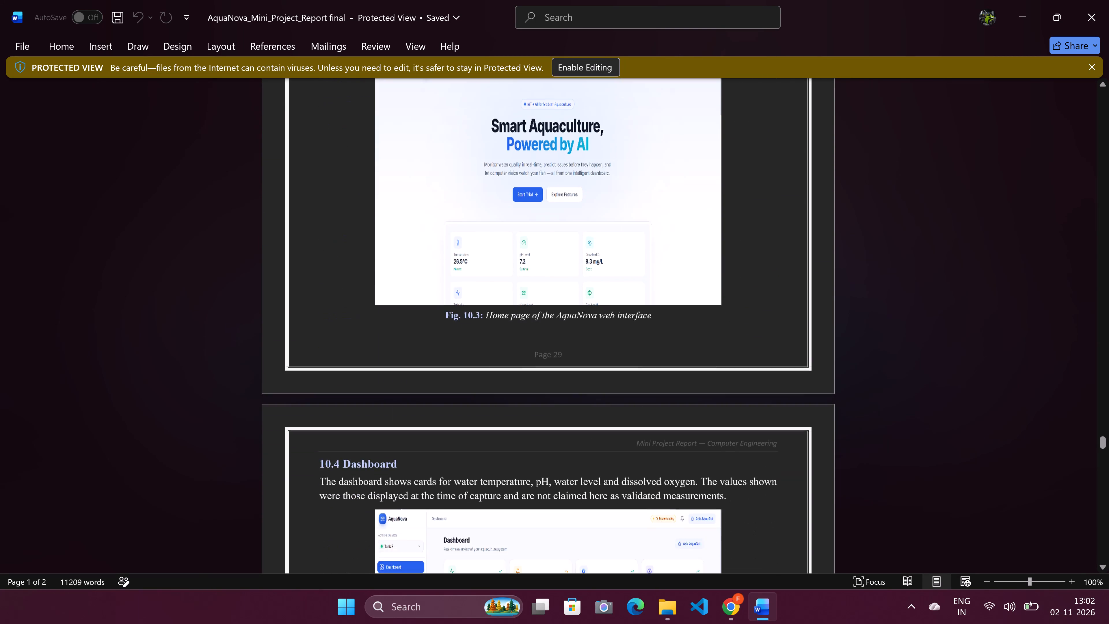
pyautogui.scroll(-3, 882, 506)
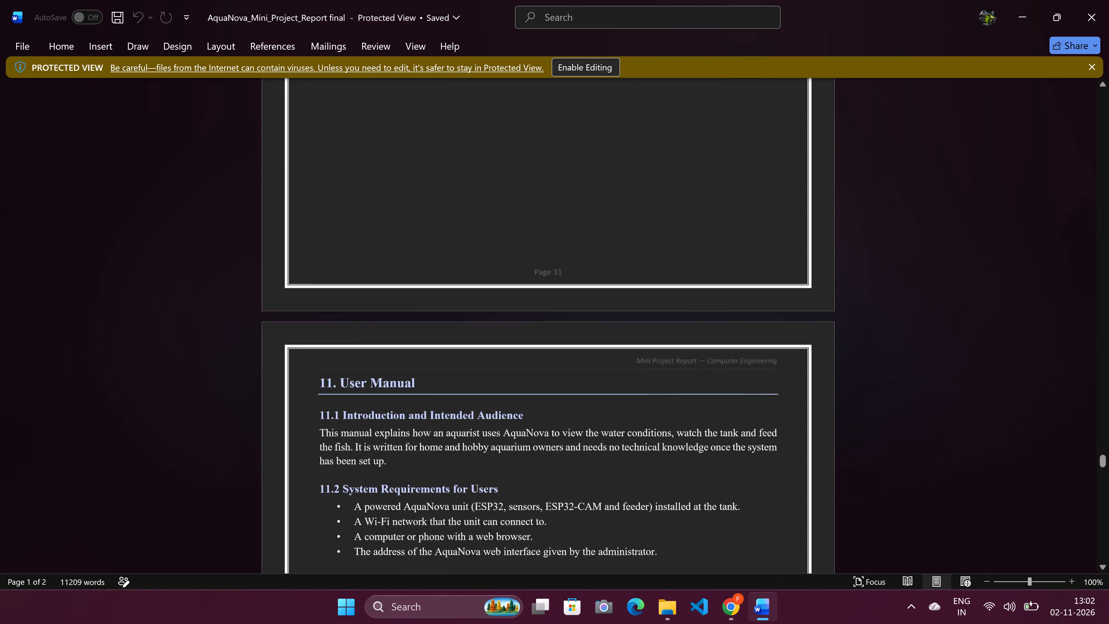
# Skim the report from the User Manual through the performance results and discussion to the GitHub repository chapter.
pyautogui.scroll(-1, 882, 506)
pyautogui.scroll(3, 882, 506)
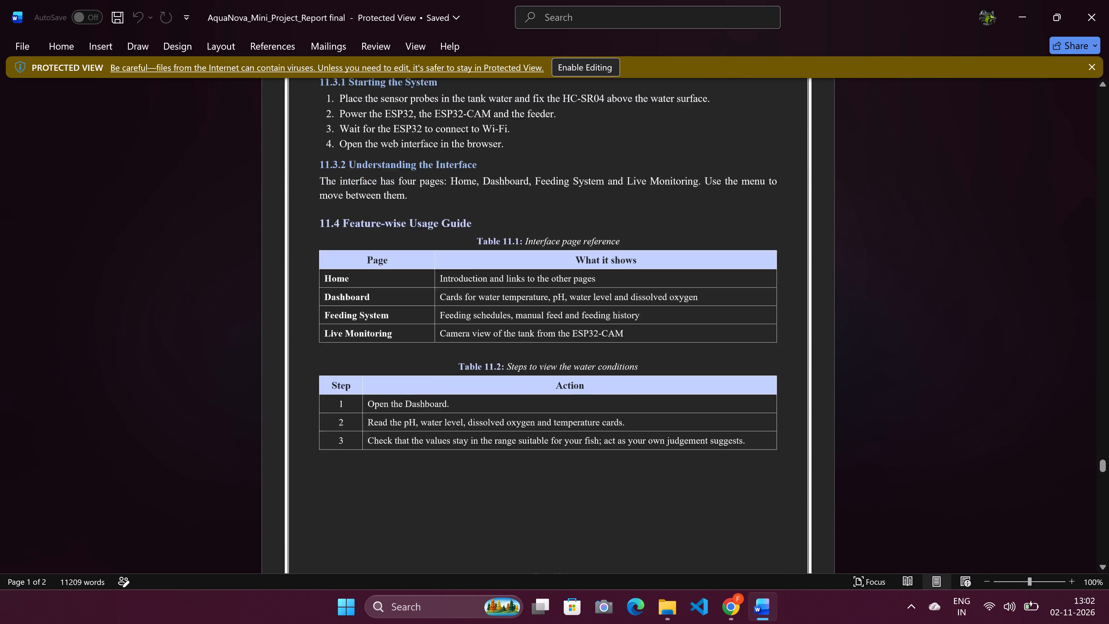
pyautogui.scroll(-5, 882, 506)
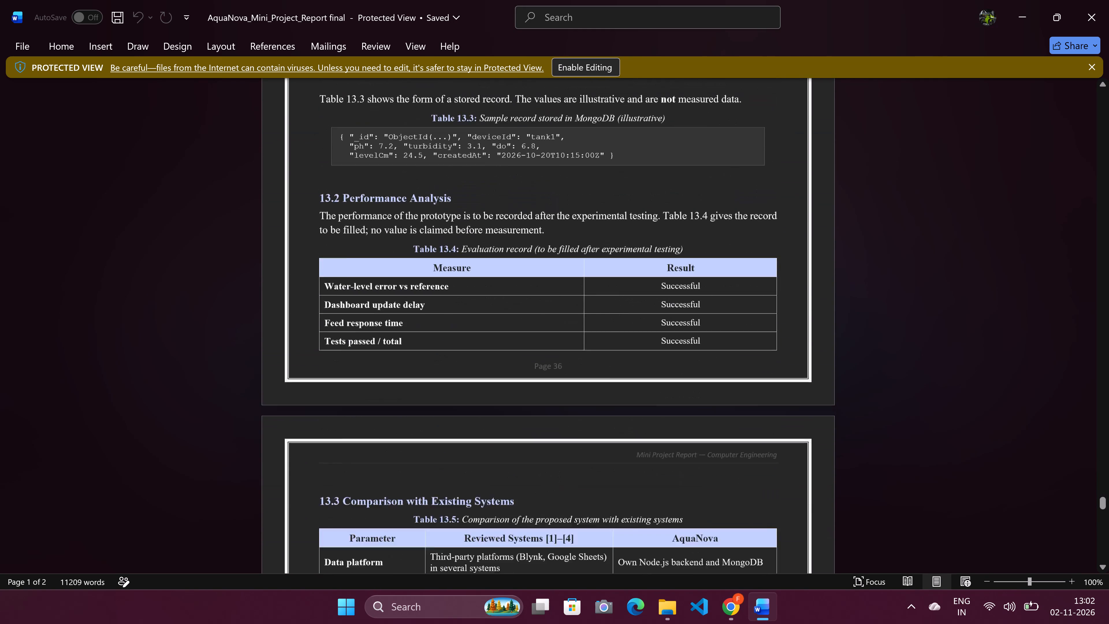
pyautogui.scroll(-4, 882, 506)
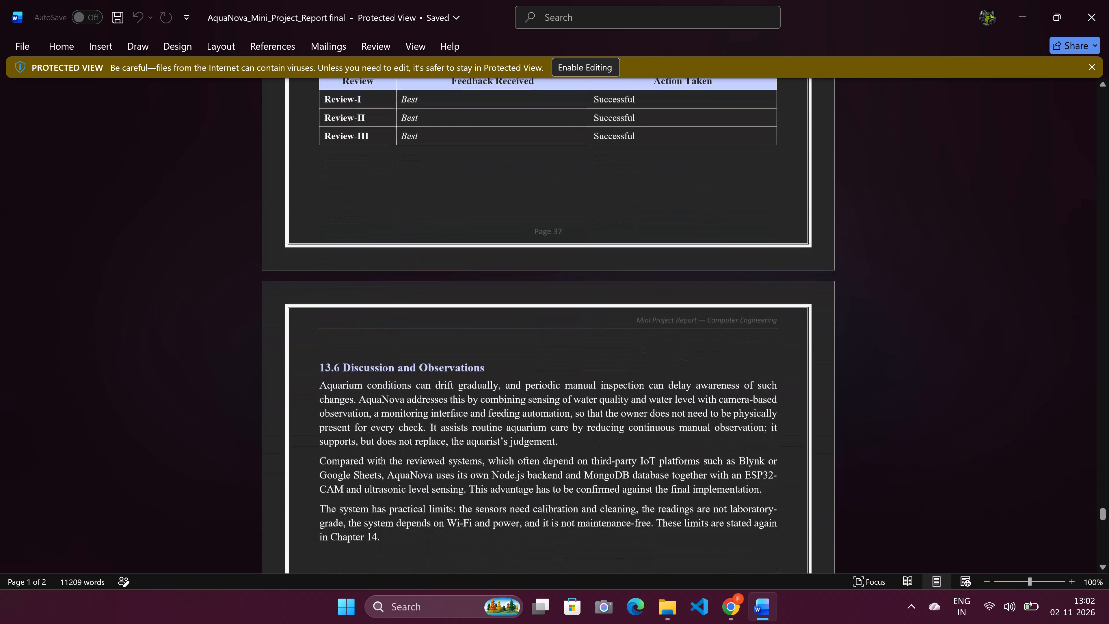
pyautogui.scroll(-5, 882, 506)
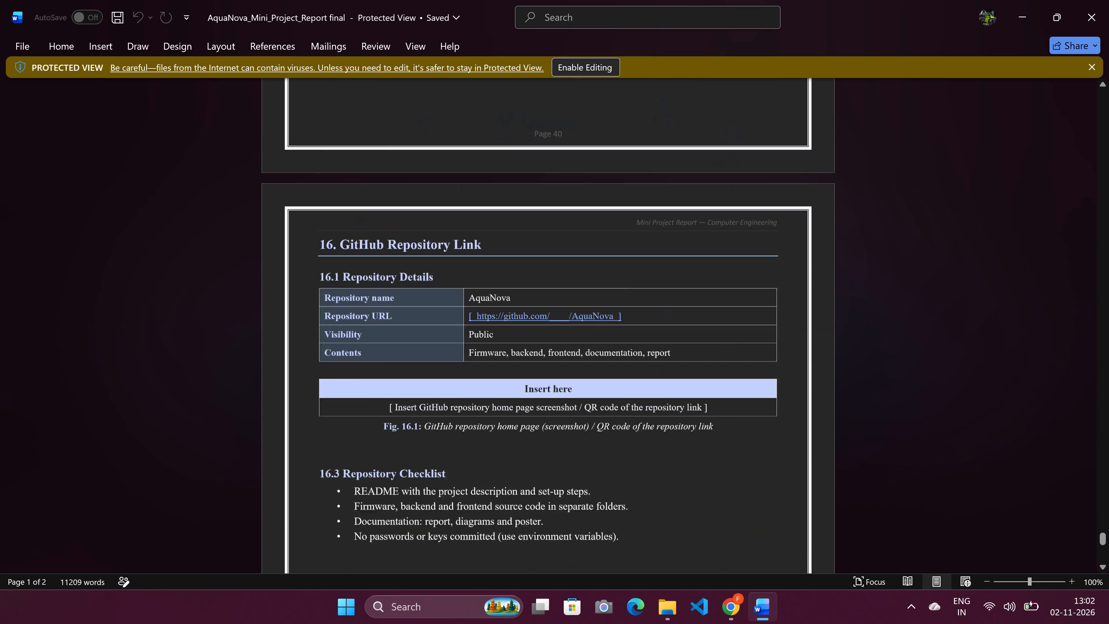
# Review the references, the group photo page and the GitHub Repository Link chapter of the report.
pyautogui.scroll(1, 882, 506)
pyautogui.scroll(-2, 882, 506)
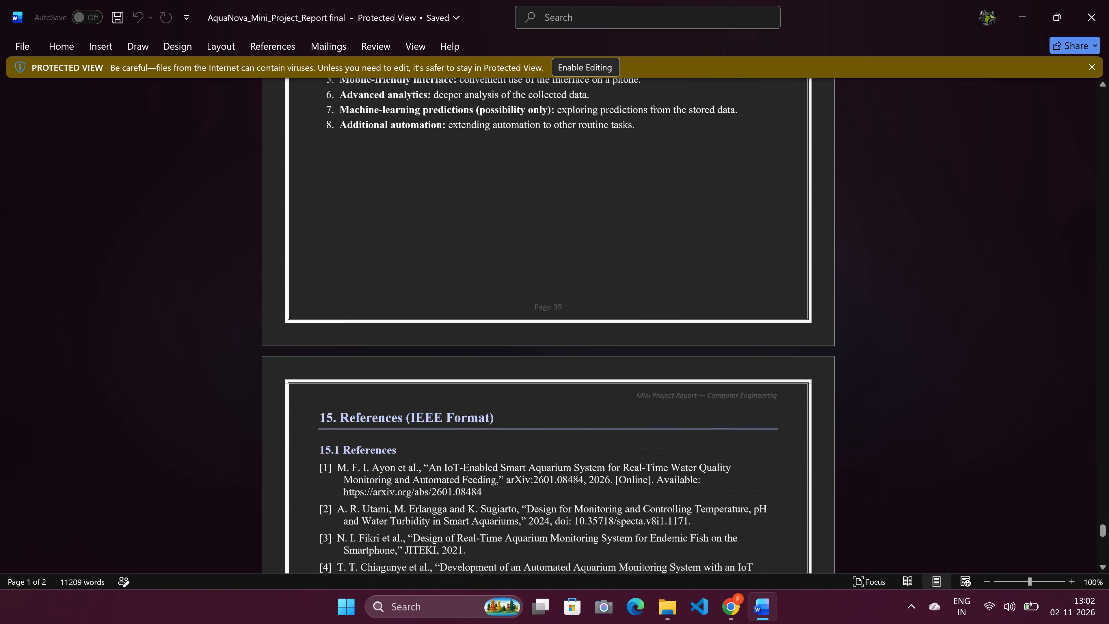
pyautogui.scroll(-4, 882, 506)
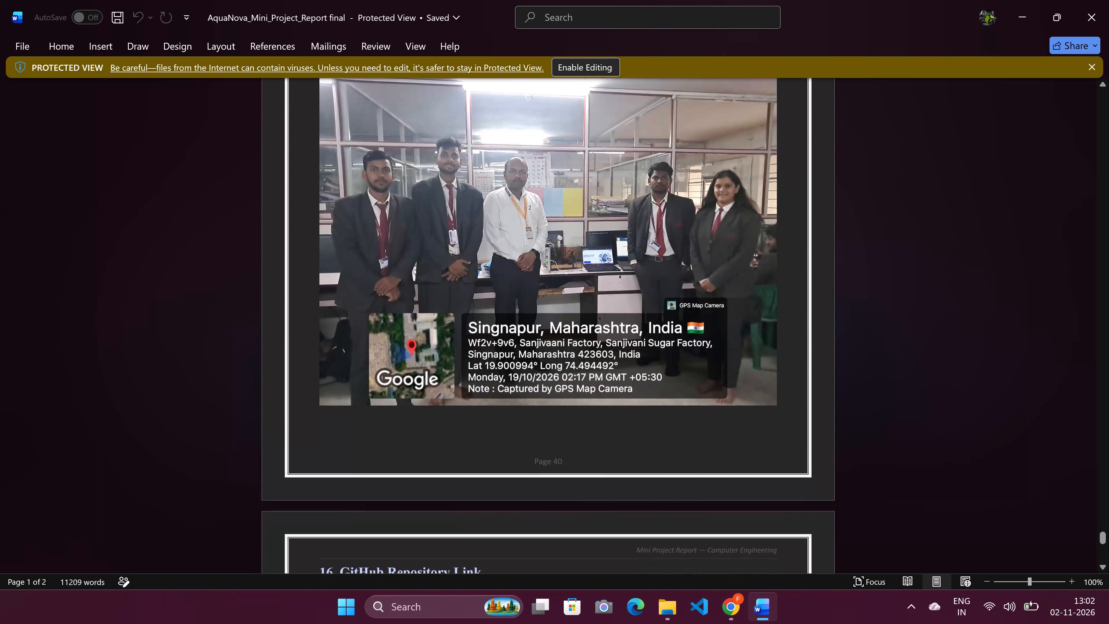
pyautogui.scroll(-4, 882, 506)
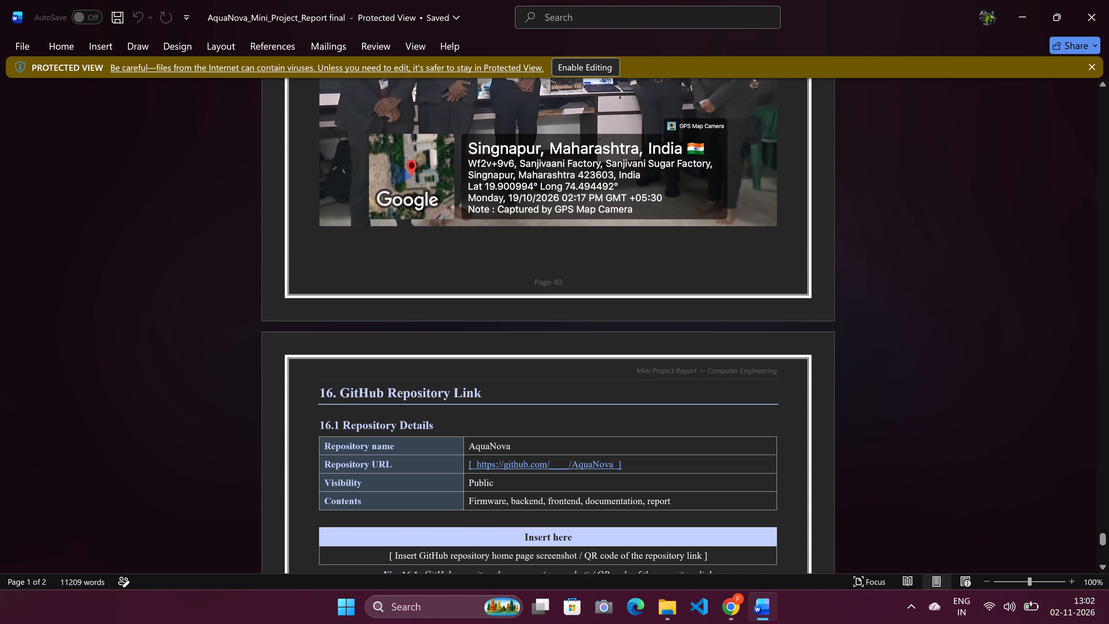
pyautogui.scroll(-1, 882, 506)
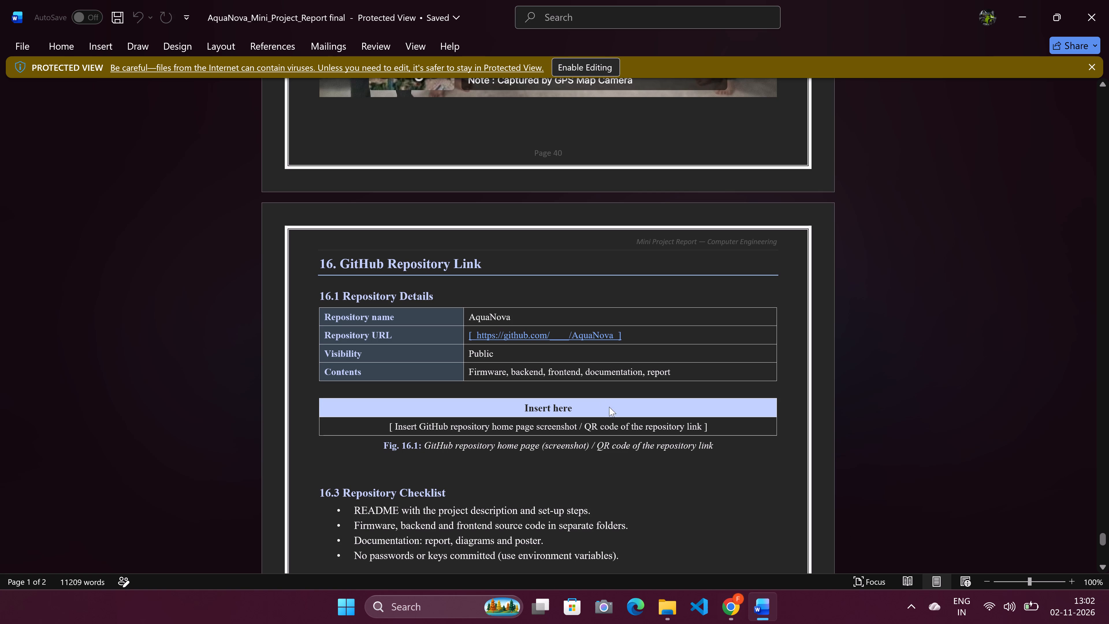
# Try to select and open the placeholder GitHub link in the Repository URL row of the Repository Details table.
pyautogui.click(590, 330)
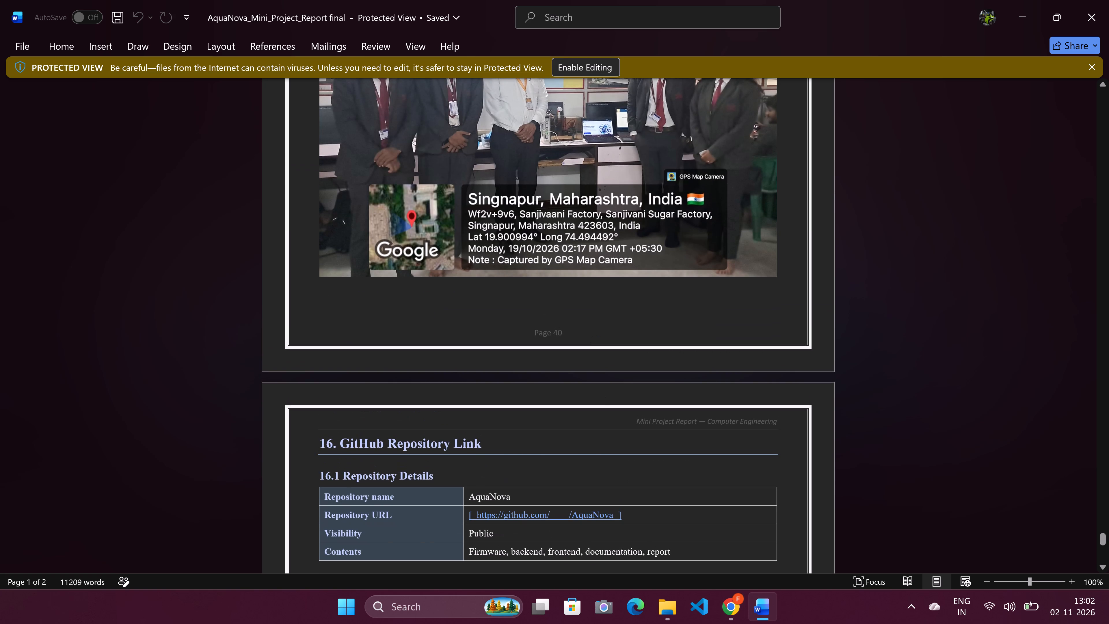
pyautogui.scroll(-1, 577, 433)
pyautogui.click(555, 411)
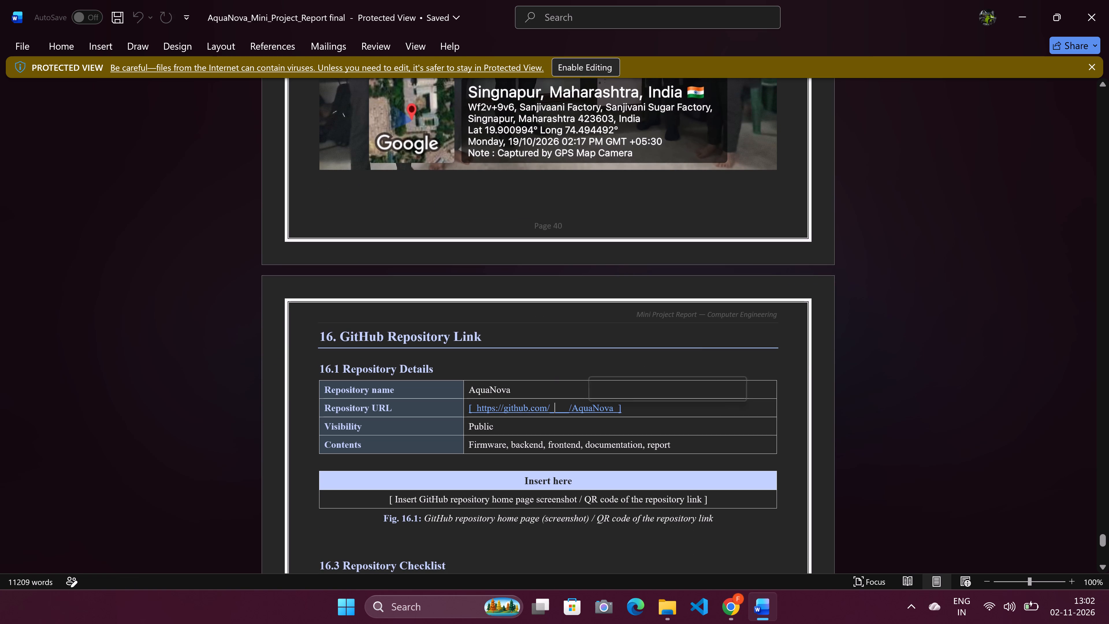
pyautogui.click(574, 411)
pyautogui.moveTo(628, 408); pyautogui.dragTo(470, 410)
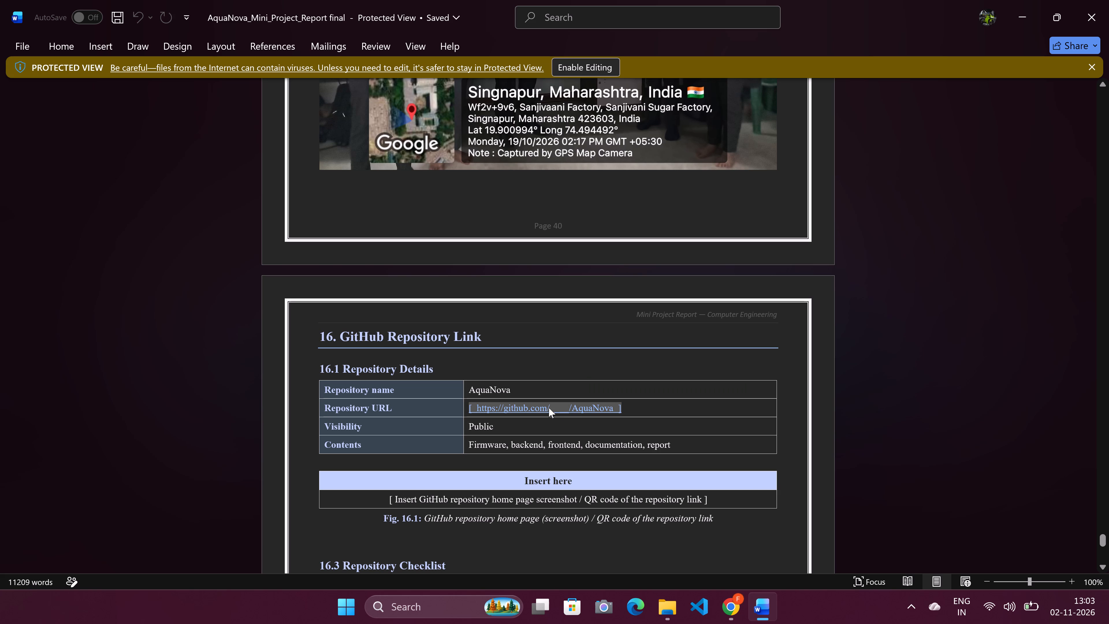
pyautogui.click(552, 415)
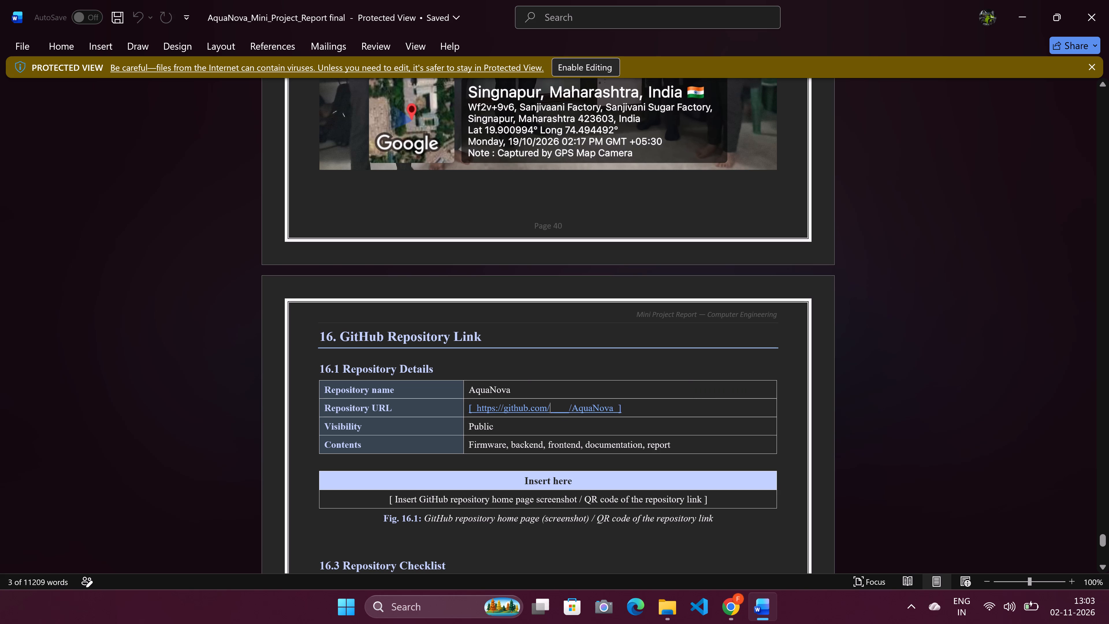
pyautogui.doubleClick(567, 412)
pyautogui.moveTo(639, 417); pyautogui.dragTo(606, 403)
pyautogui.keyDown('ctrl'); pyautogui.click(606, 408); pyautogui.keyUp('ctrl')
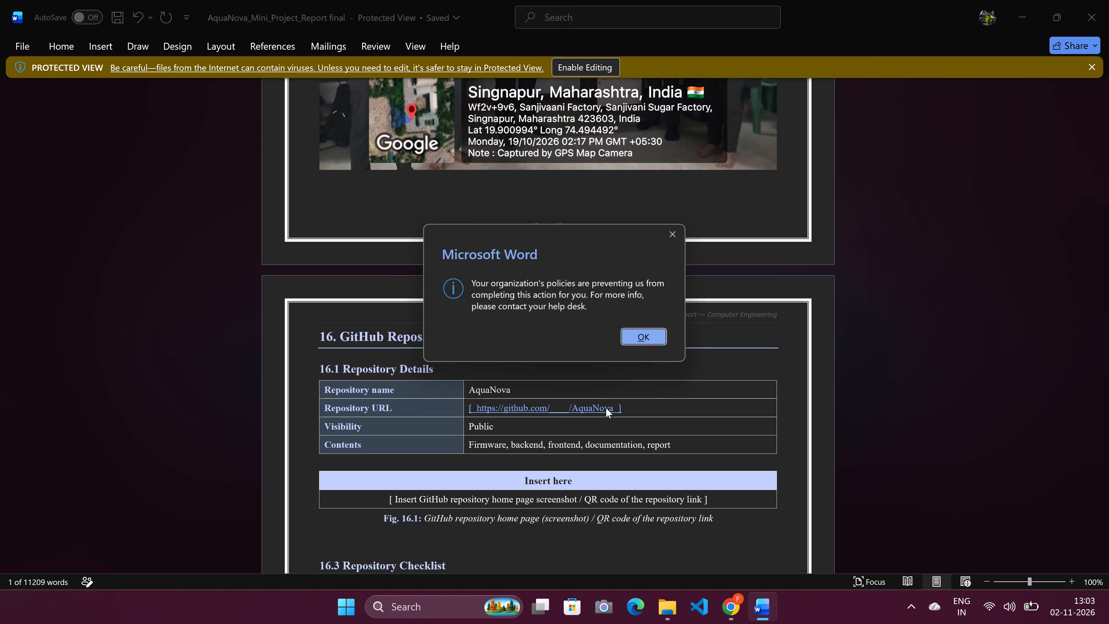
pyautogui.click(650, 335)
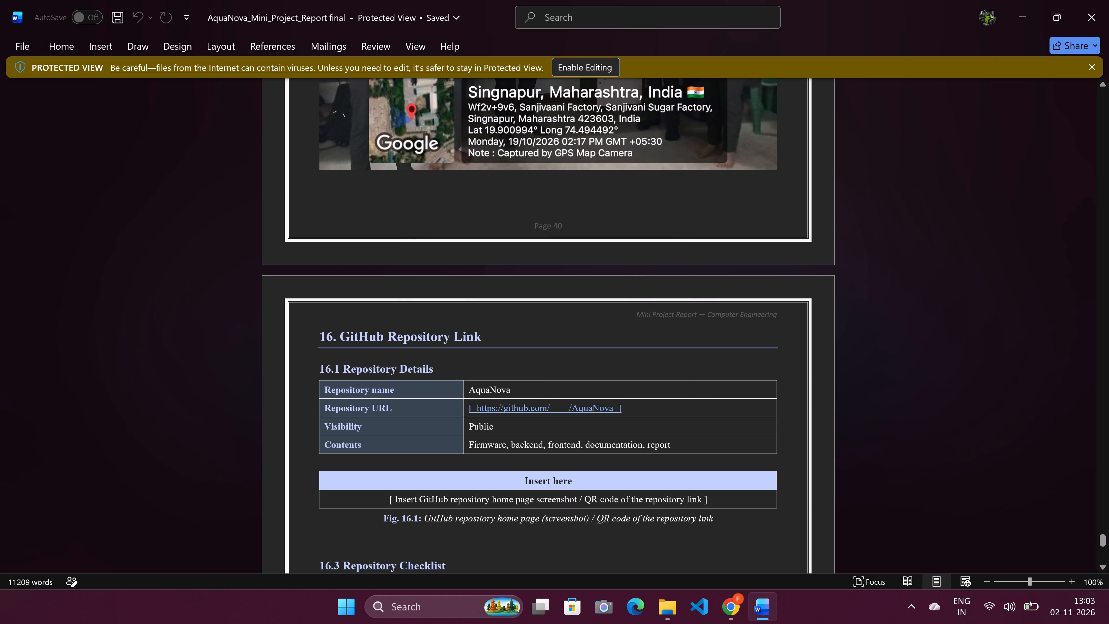
# Select the placeholder GitHub link text in the Repository URL row of the Repository Details table.
pyautogui.moveTo(632, 412); pyautogui.dragTo(483, 414)
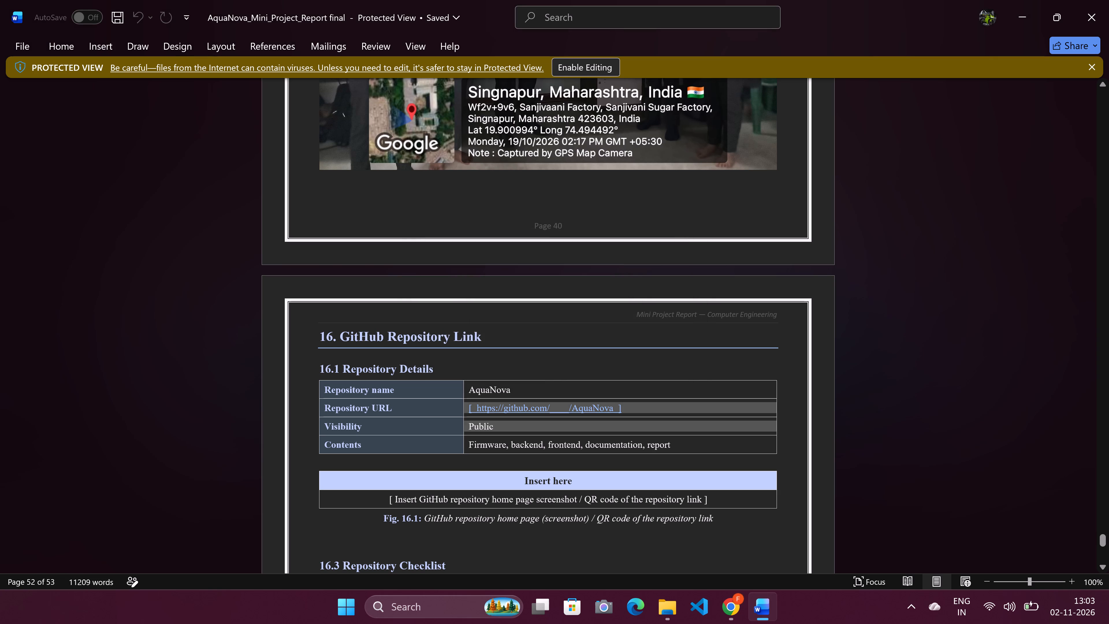
pyautogui.moveTo(483, 414); pyautogui.dragTo(651, 407)
pyautogui.moveTo(651, 407); pyautogui.dragTo(591, 411)
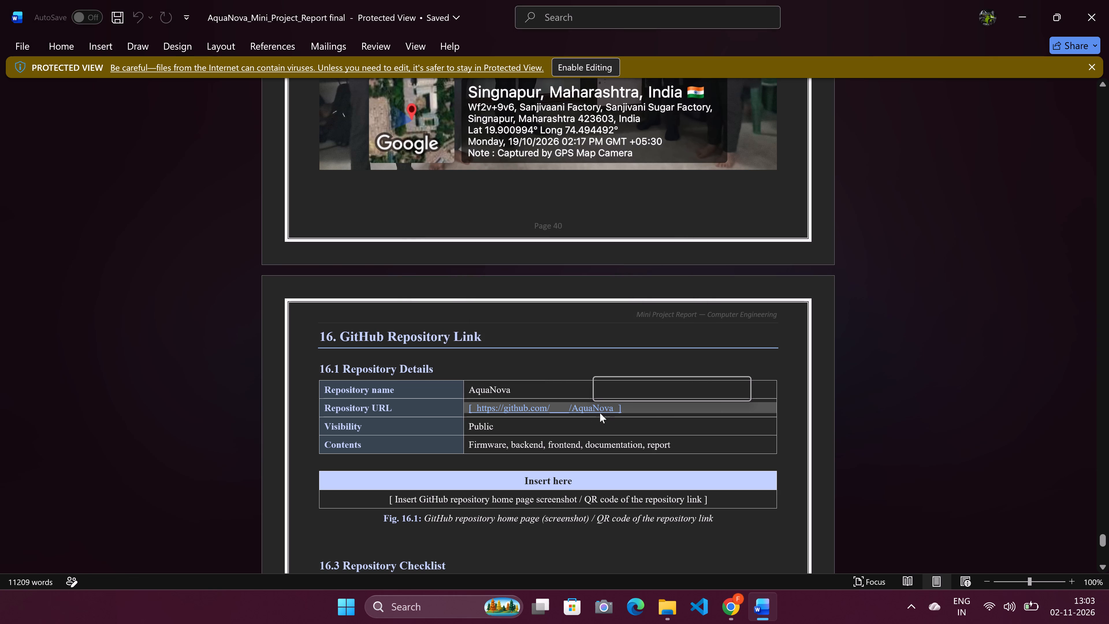
pyautogui.click(611, 409)
pyautogui.moveTo(625, 407); pyautogui.dragTo(535, 404)
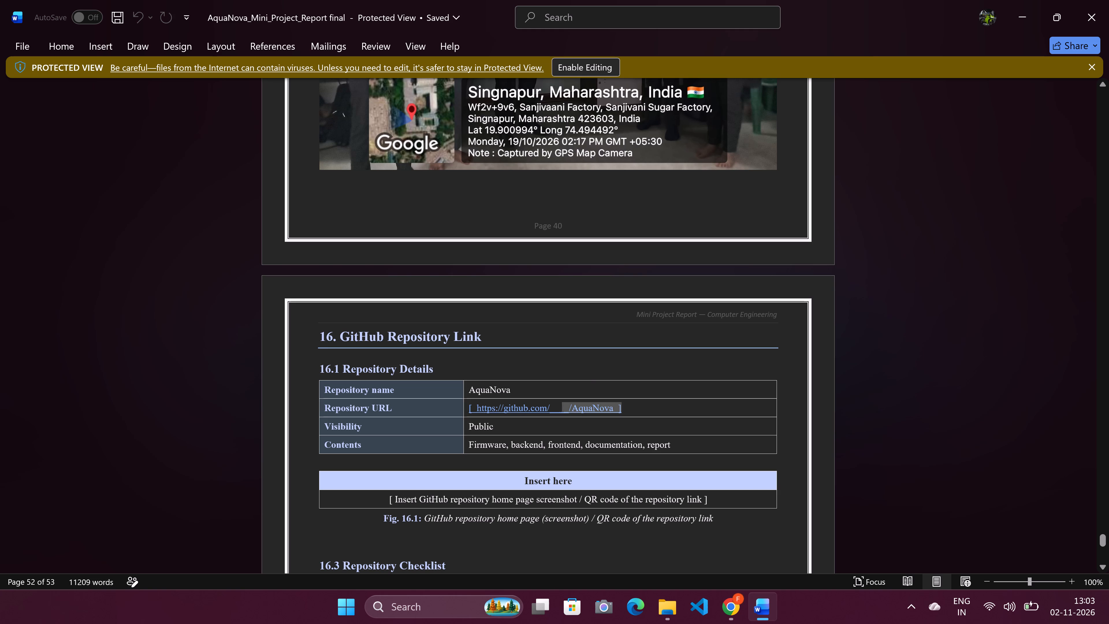
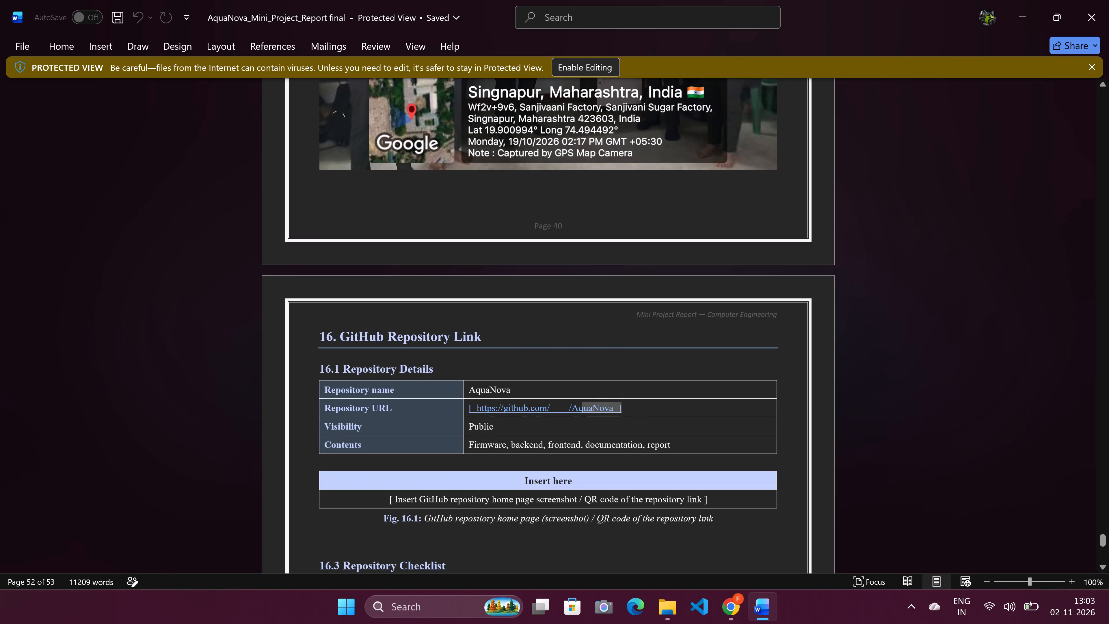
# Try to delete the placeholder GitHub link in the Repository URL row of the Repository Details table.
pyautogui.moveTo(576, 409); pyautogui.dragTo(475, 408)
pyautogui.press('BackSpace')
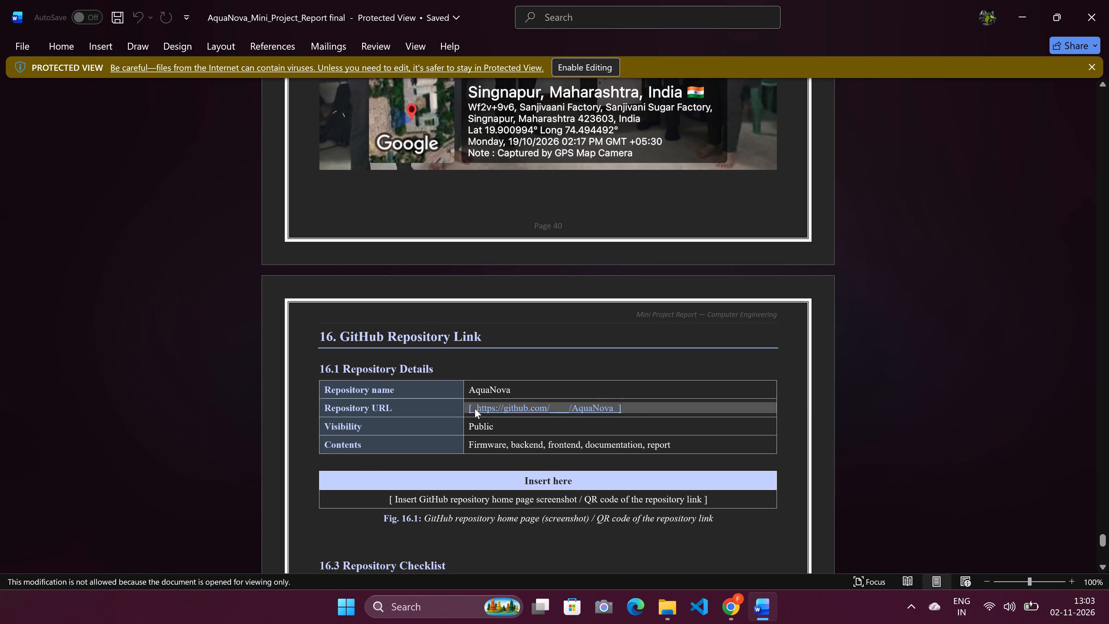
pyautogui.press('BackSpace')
# Enable editing of the AquaNova mini project report.
pyautogui.click(603, 62)
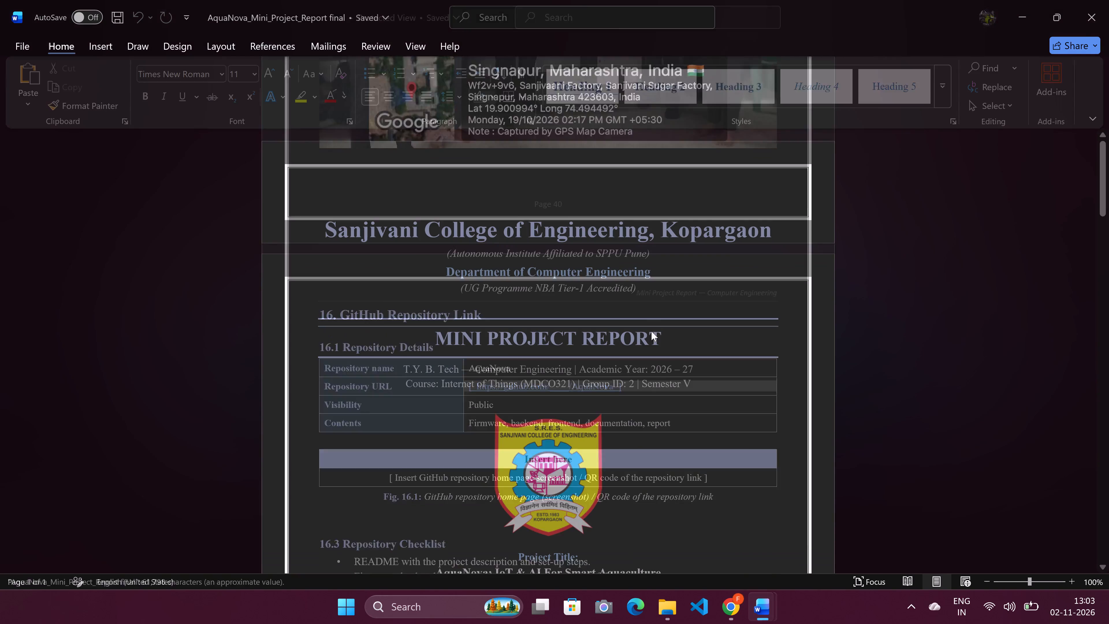
# Replace the placeholder link in the Repository URL row of chapter 16 with the copied GitHub URL of the SmartRent repository.
pyautogui.scroll(-16, 635, 382)
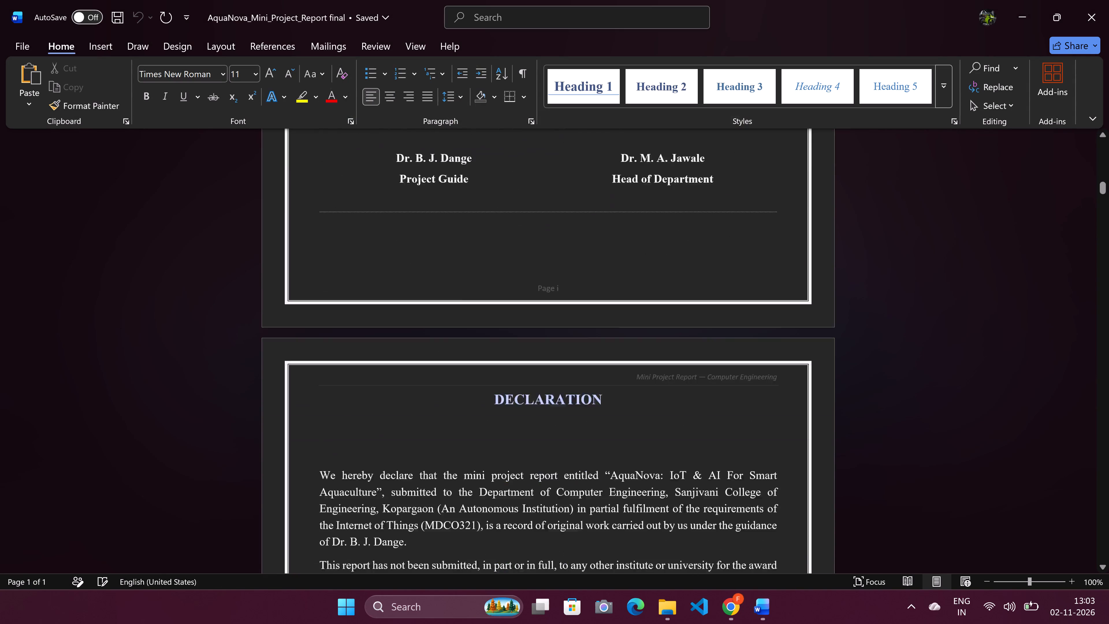
pyautogui.scroll(-14, 635, 382)
pyautogui.scroll(-13, 635, 382)
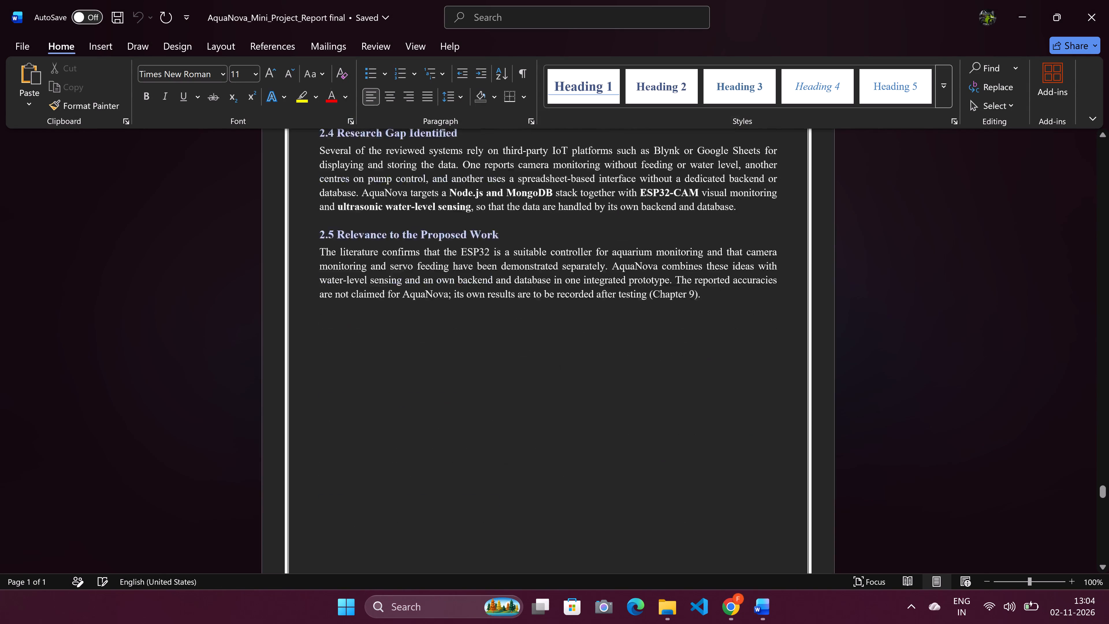
pyautogui.scroll(-16, 635, 382)
pyautogui.scroll(-6, 635, 382)
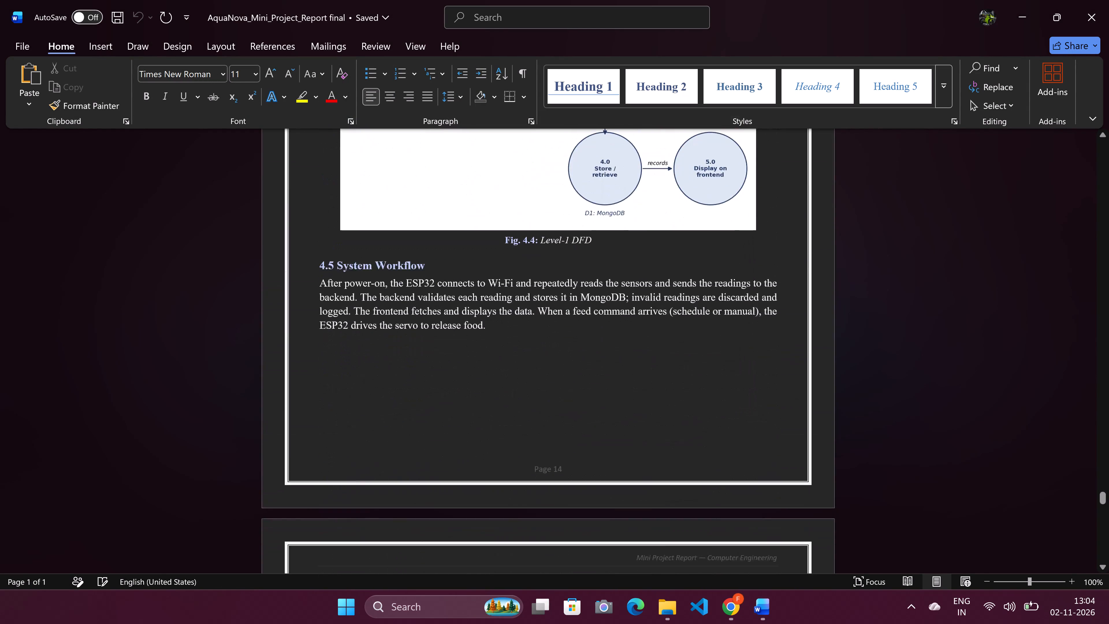
pyautogui.scroll(-14, 635, 382)
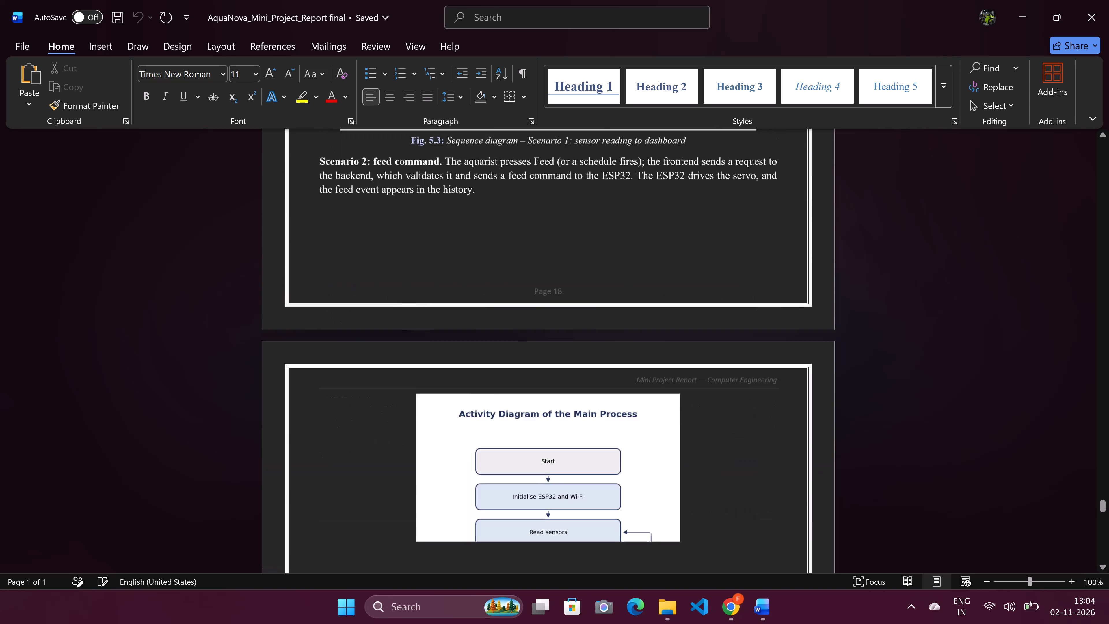
pyautogui.scroll(-7, 635, 382)
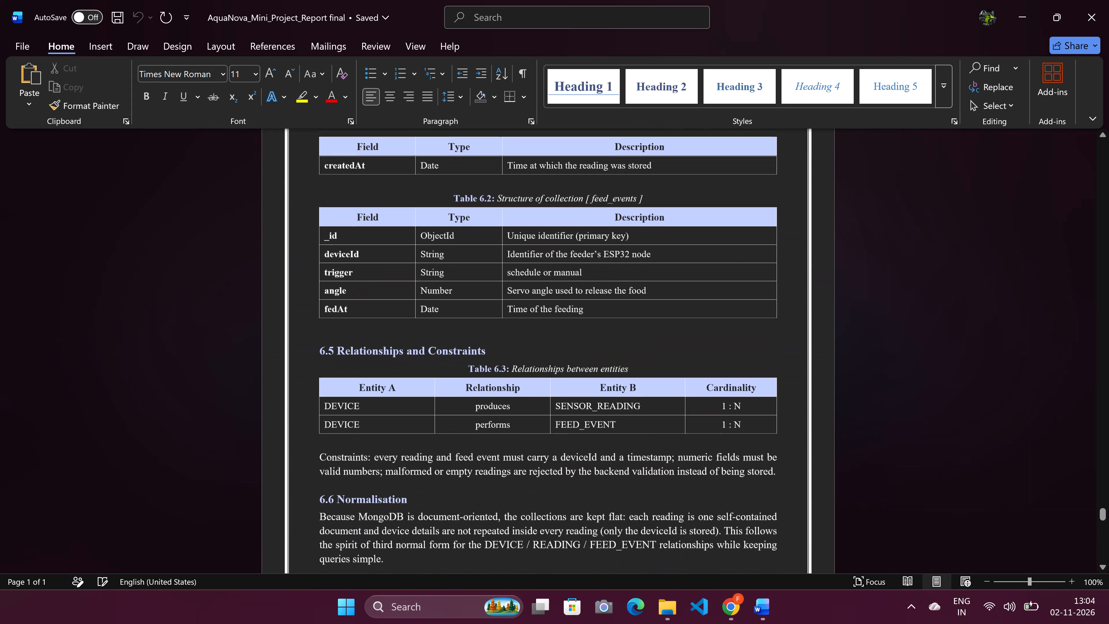
pyautogui.scroll(-11, 635, 382)
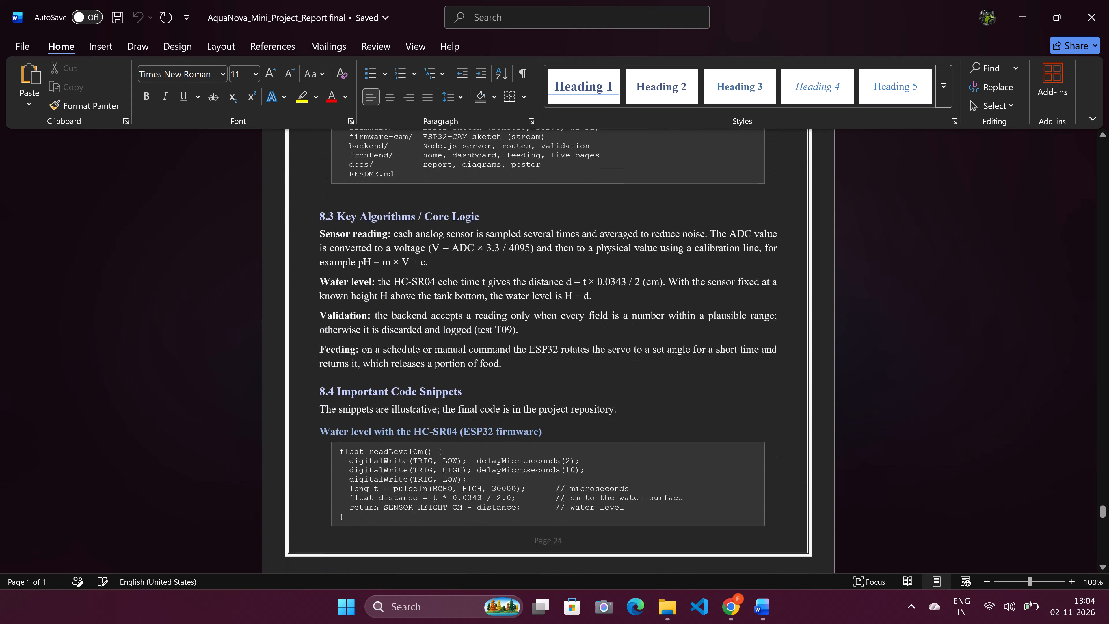
pyautogui.scroll(-5, 635, 382)
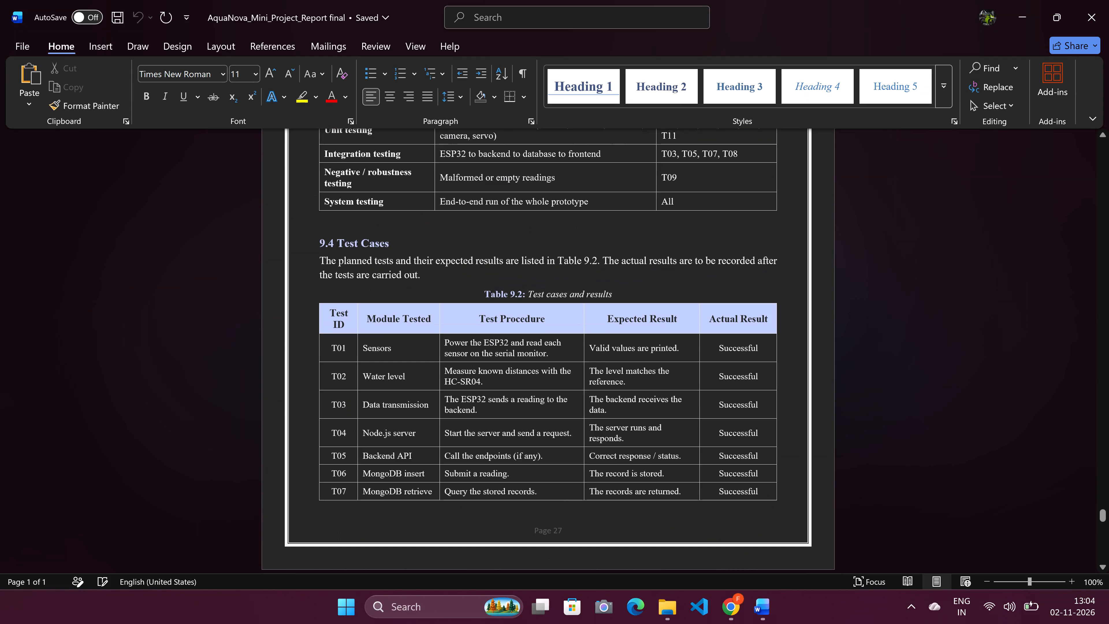
pyautogui.scroll(-4, 635, 382)
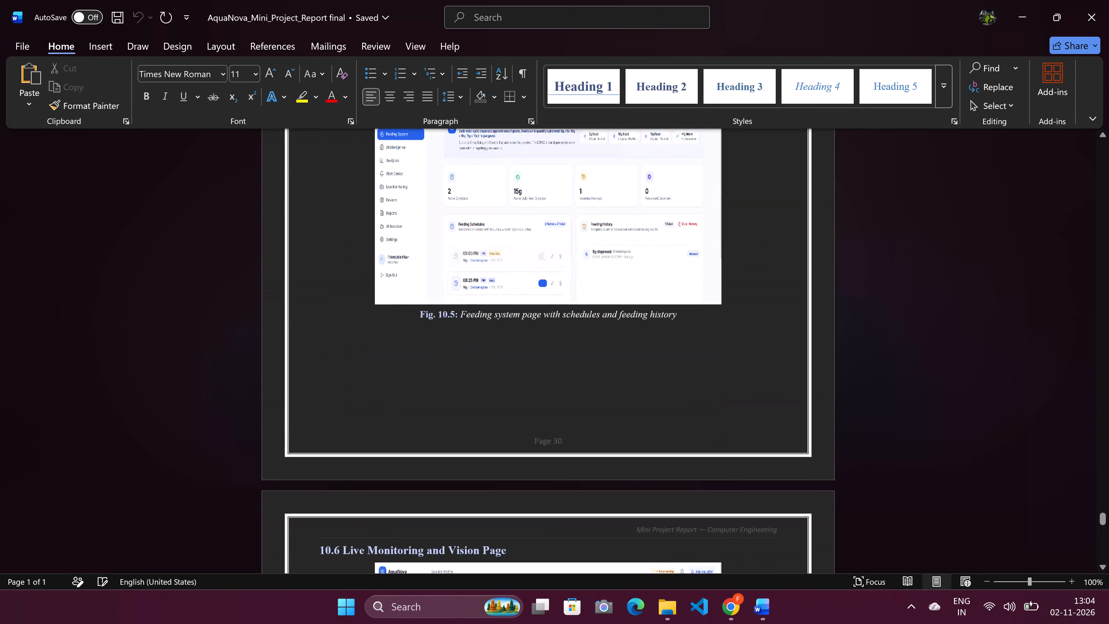
pyautogui.scroll(-5, 635, 382)
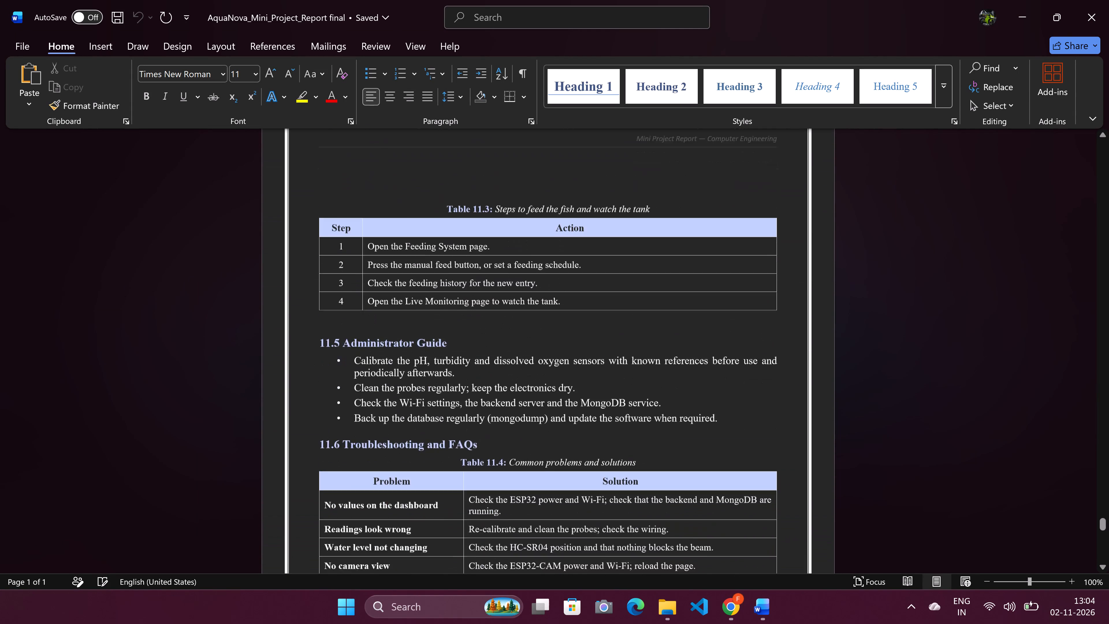
pyautogui.scroll(-4, 635, 382)
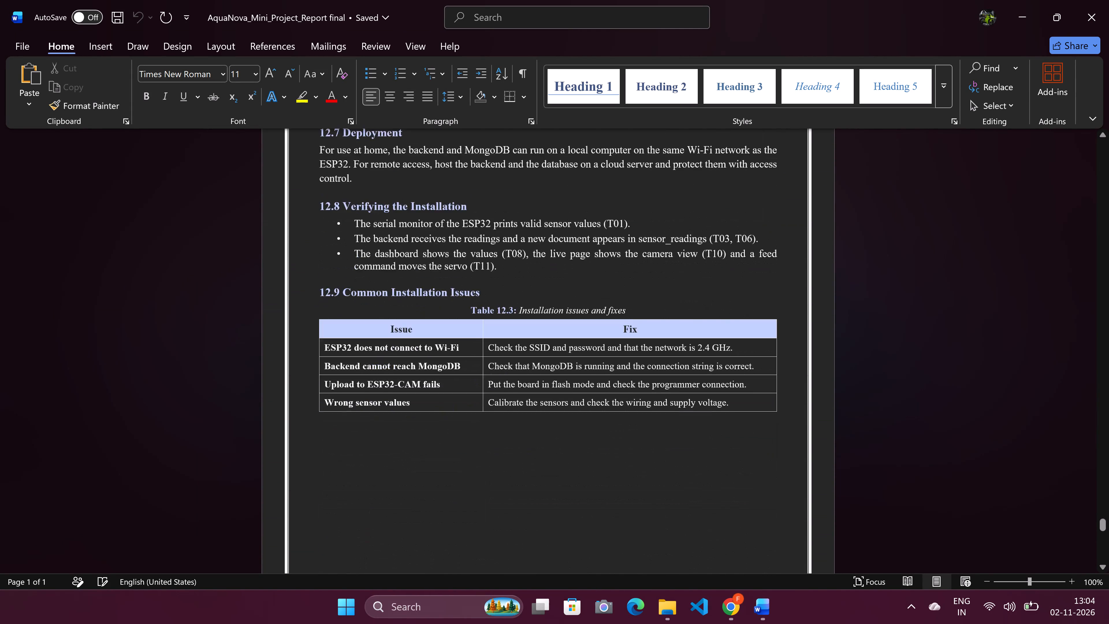
pyautogui.scroll(-6, 635, 382)
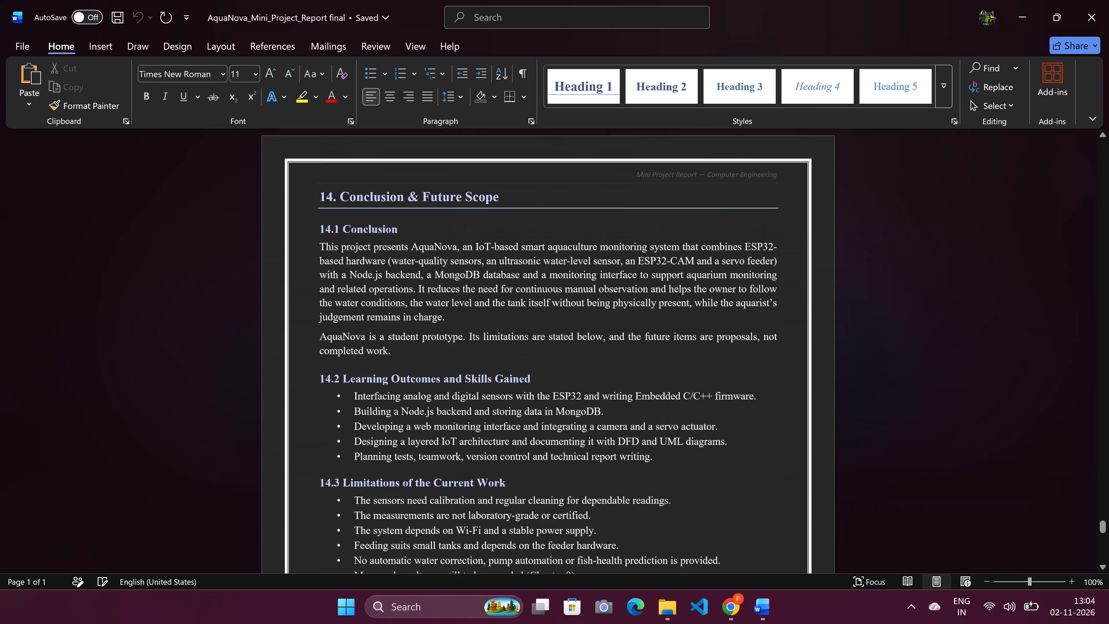
pyautogui.scroll(-2, 635, 382)
pyautogui.scroll(4, 635, 382)
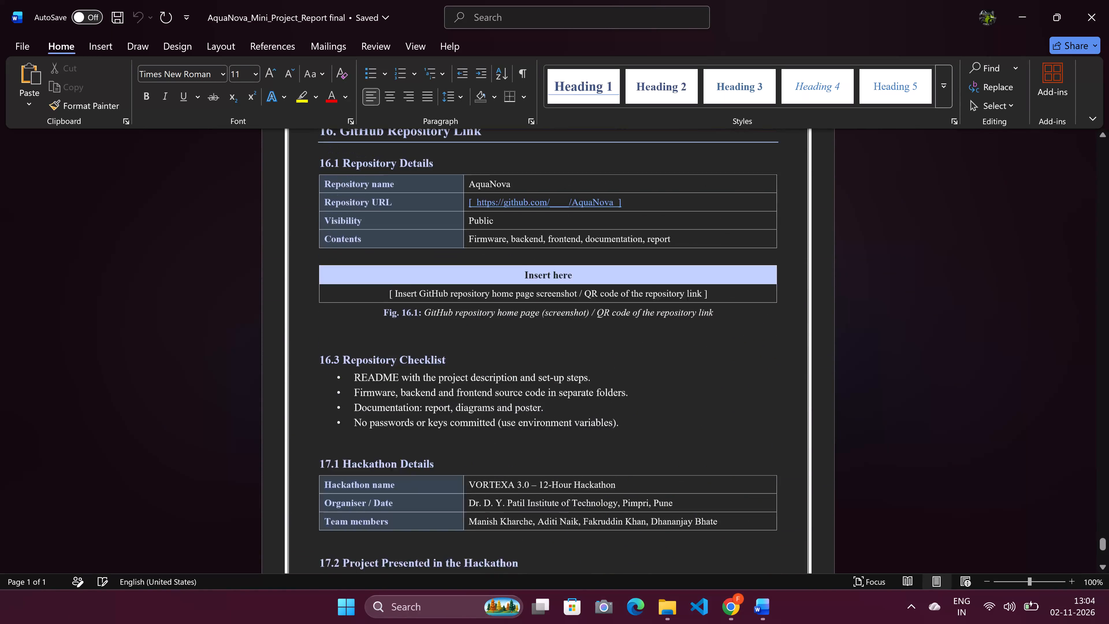
pyautogui.click(630, 283)
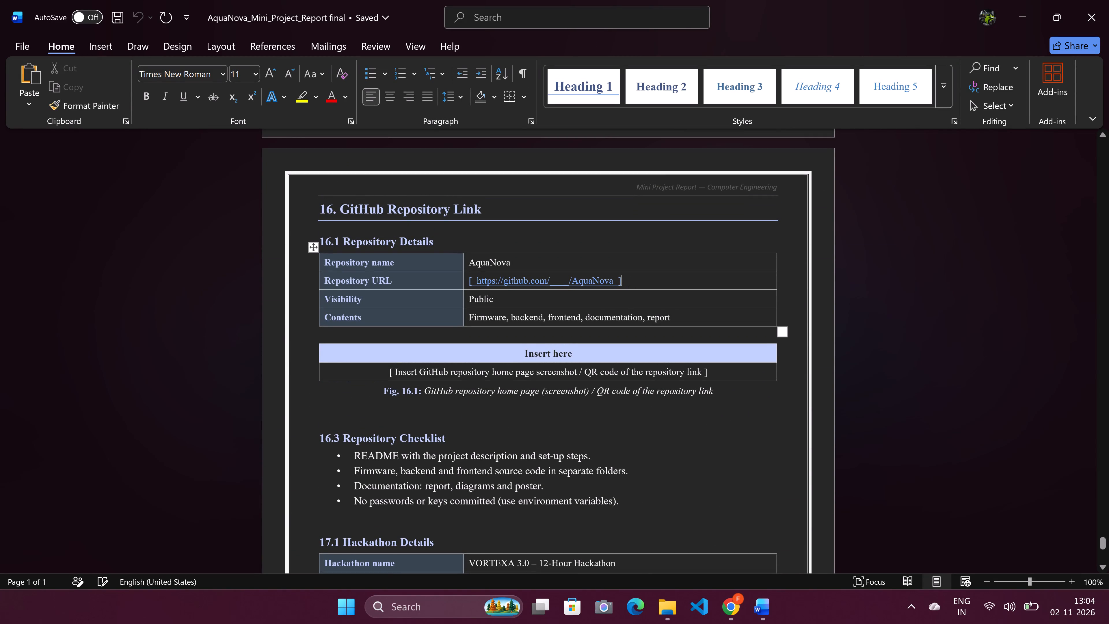
pyautogui.moveTo(629, 282); pyautogui.dragTo(468, 283)
pyautogui.press('BackSpace')
pyautogui.hotkey('ctrl', 'v')
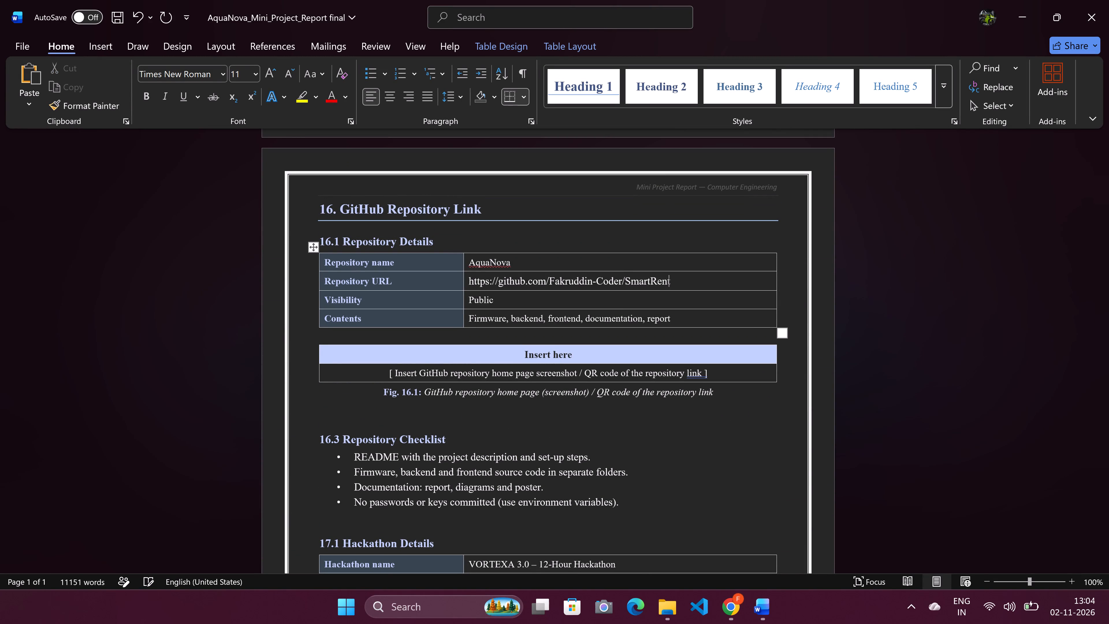
pyautogui.click(819, 311)
pyautogui.click(892, 294)
# Review the repository checklist, hackathon details, learning and feedback, and participation certificate sections after the repository table.
pyautogui.scroll(-2, 892, 294)
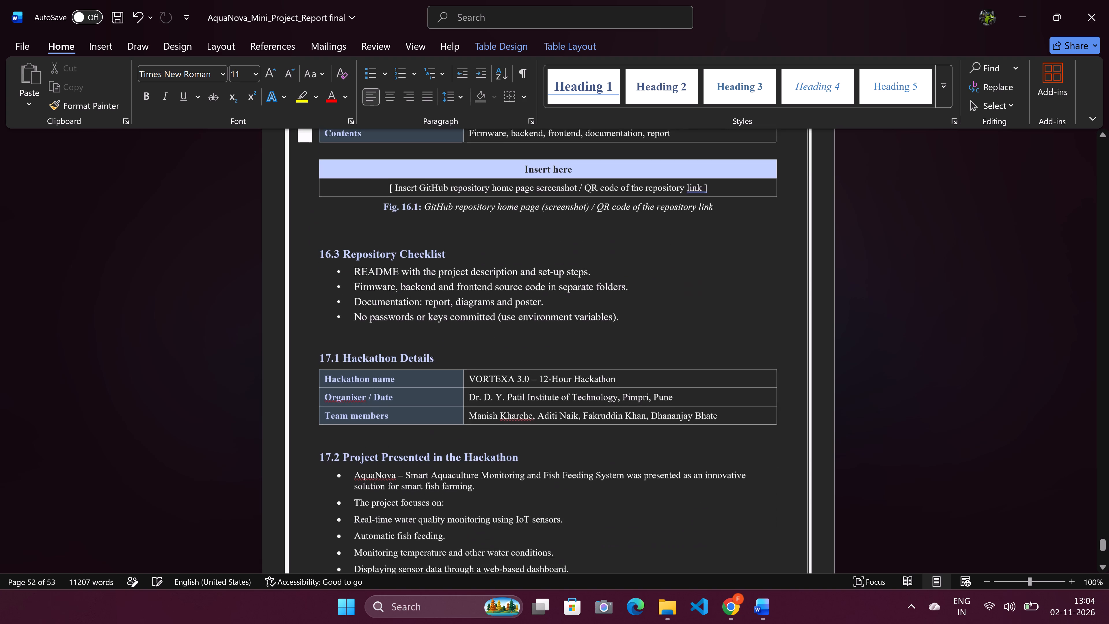
pyautogui.scroll(1, 892, 294)
pyautogui.scroll(-3, 892, 294)
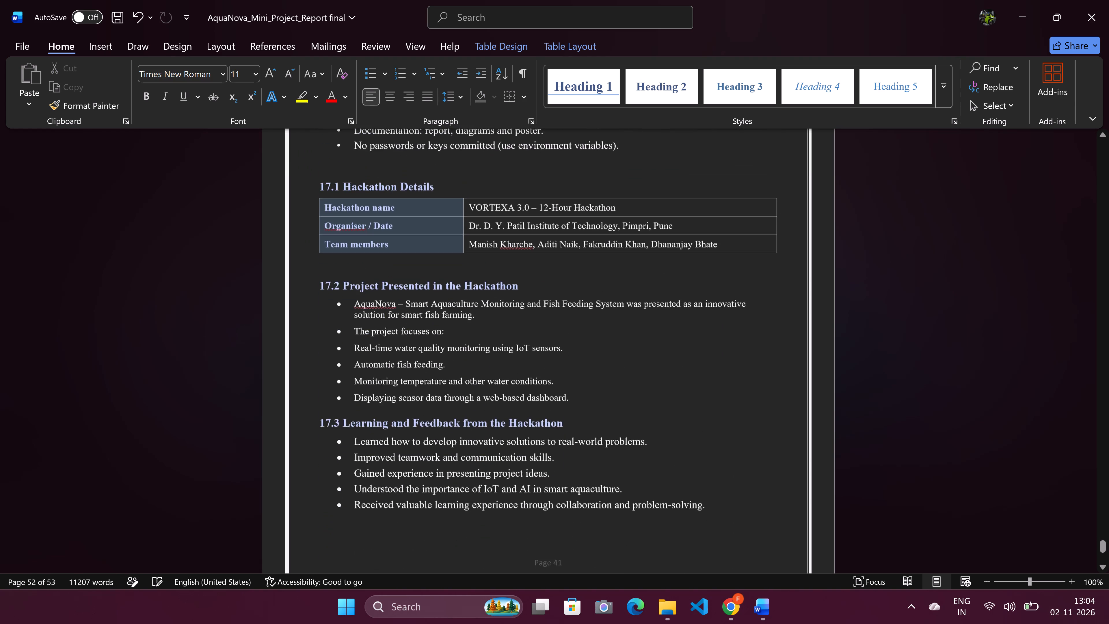
pyautogui.scroll(-3, 892, 294)
pyautogui.scroll(4, 892, 294)
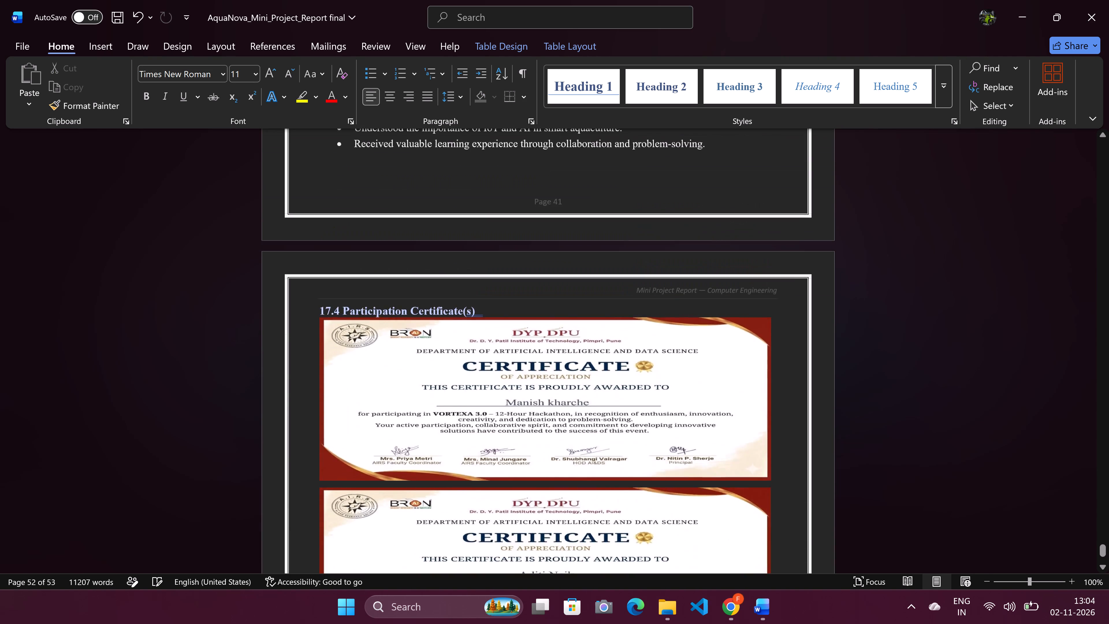
pyautogui.scroll(4, 892, 294)
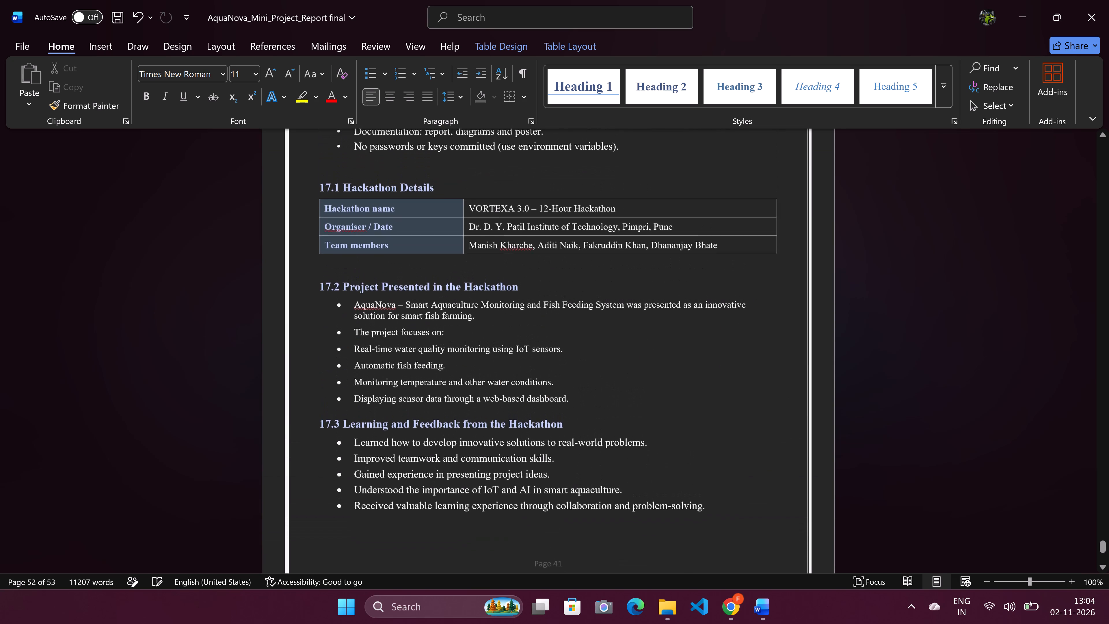
pyautogui.scroll(3, 892, 294)
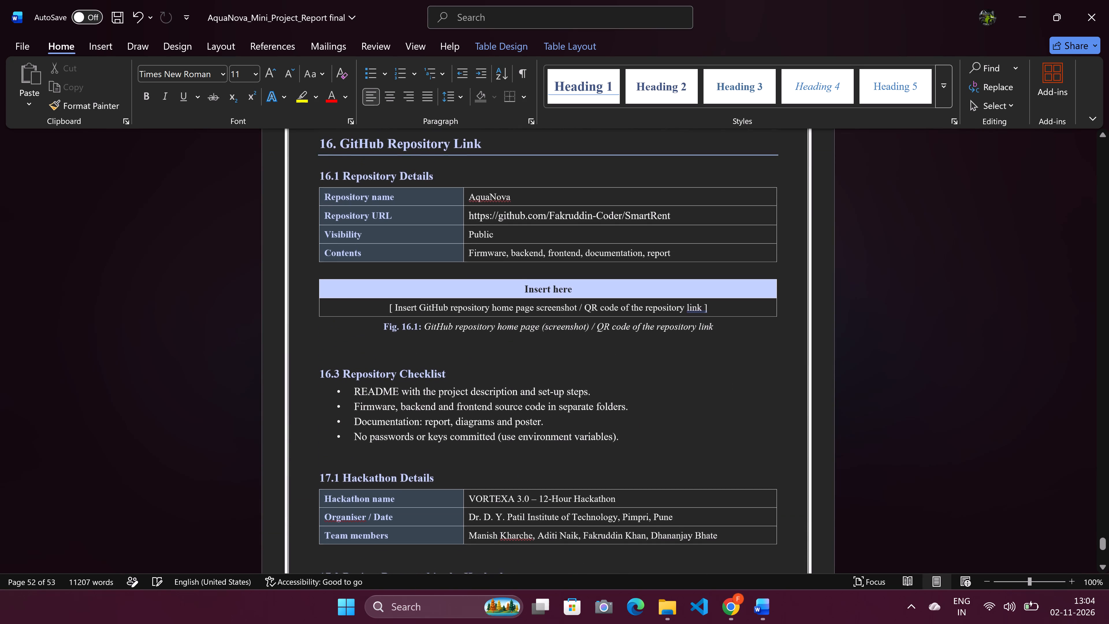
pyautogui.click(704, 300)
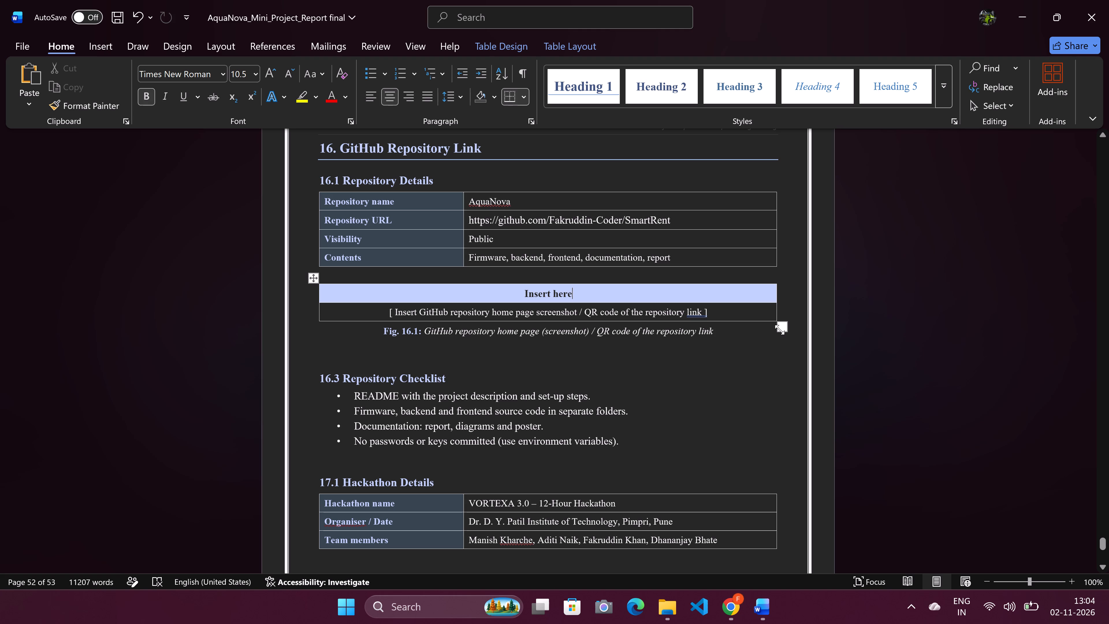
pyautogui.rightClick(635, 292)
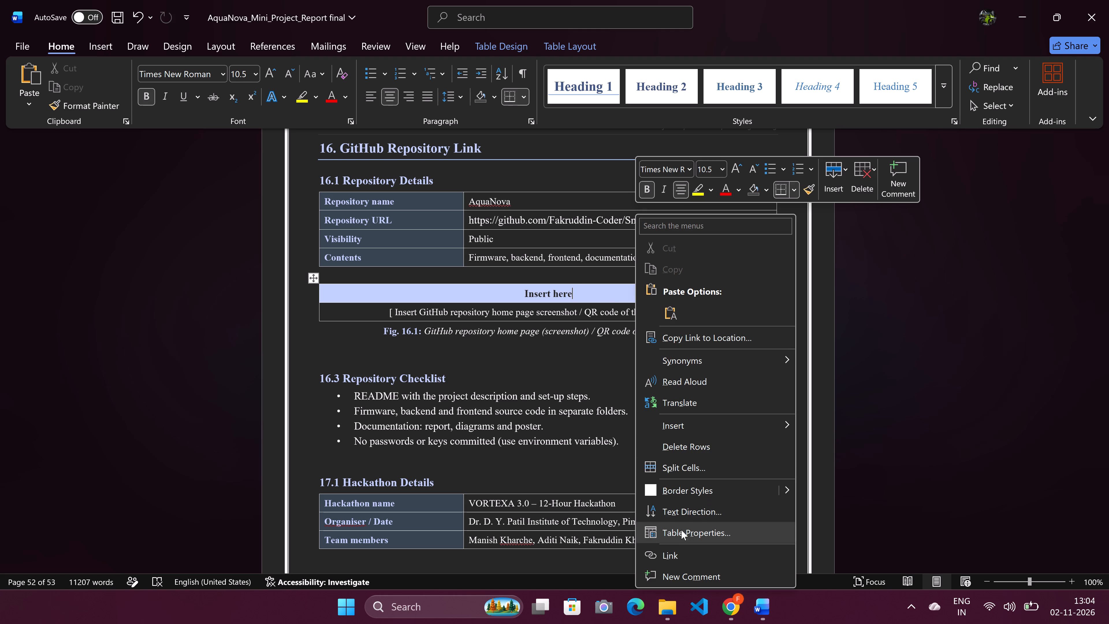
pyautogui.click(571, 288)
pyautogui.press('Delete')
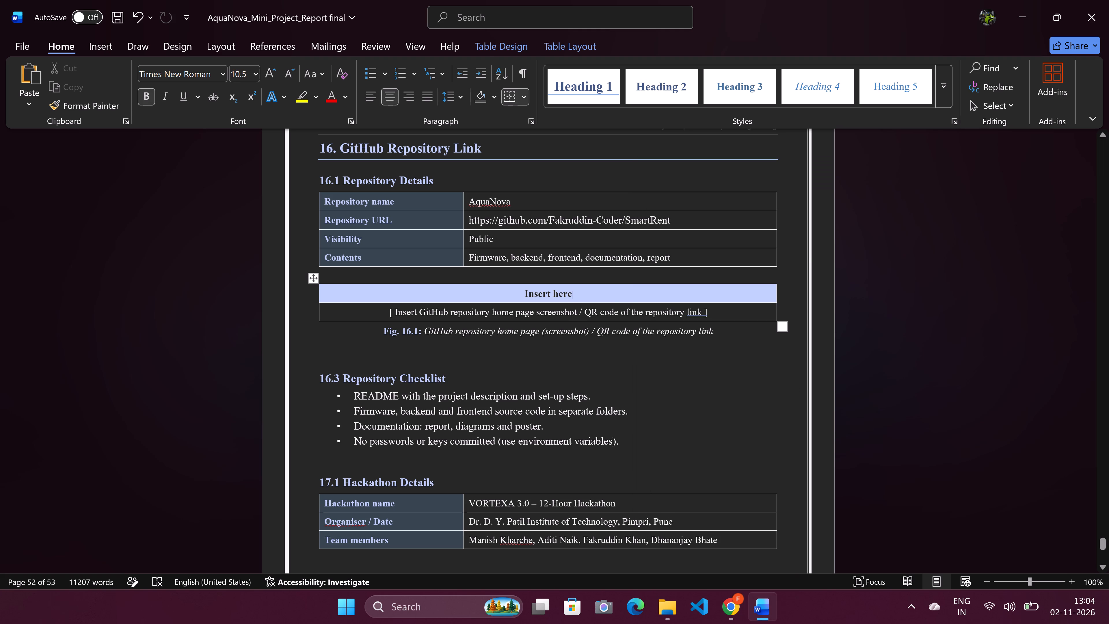
# Delete the repository screenshot / QR code placeholder row together with the Fig. 16.1 caption below it.
pyautogui.moveTo(727, 339); pyautogui.dragTo(490, 313)
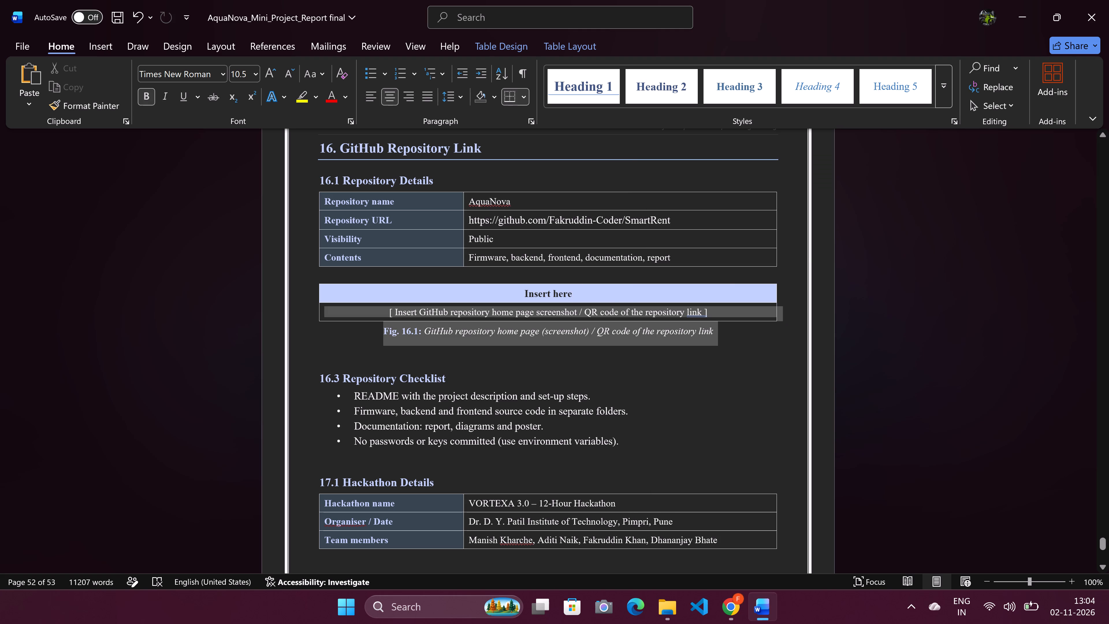
pyautogui.moveTo(490, 313); pyautogui.dragTo(483, 309)
pyautogui.press('Delete')
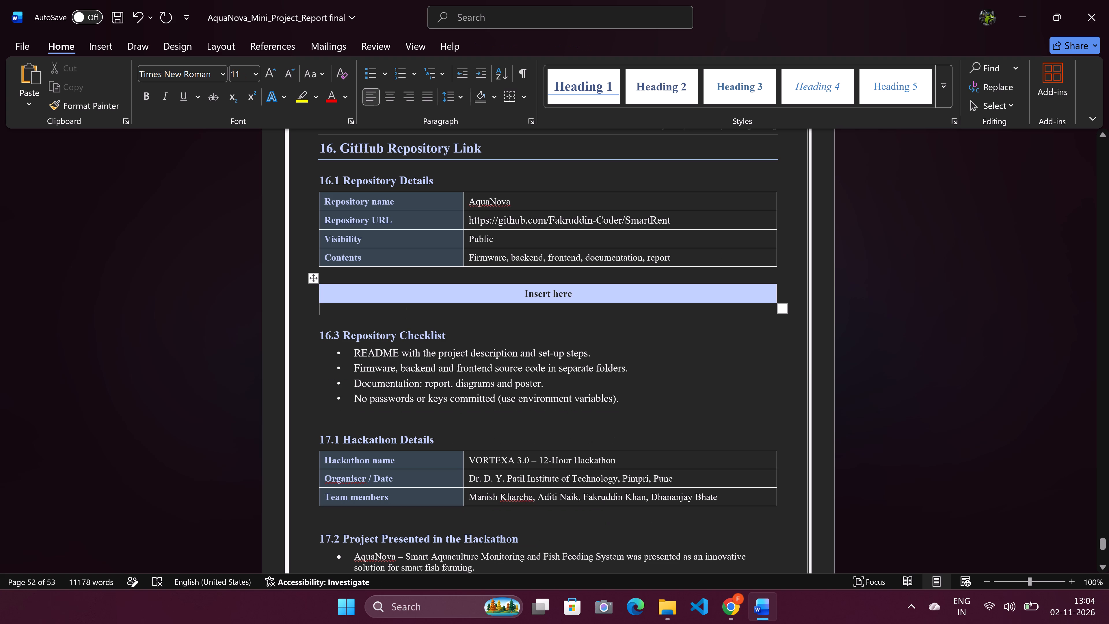
# Clear the "Insert here" heading text and delete its leftover table between the Repository Details and Repository Checklist sections.
pyautogui.click(569, 285)
pyautogui.click(551, 298)
pyautogui.press('Delete')
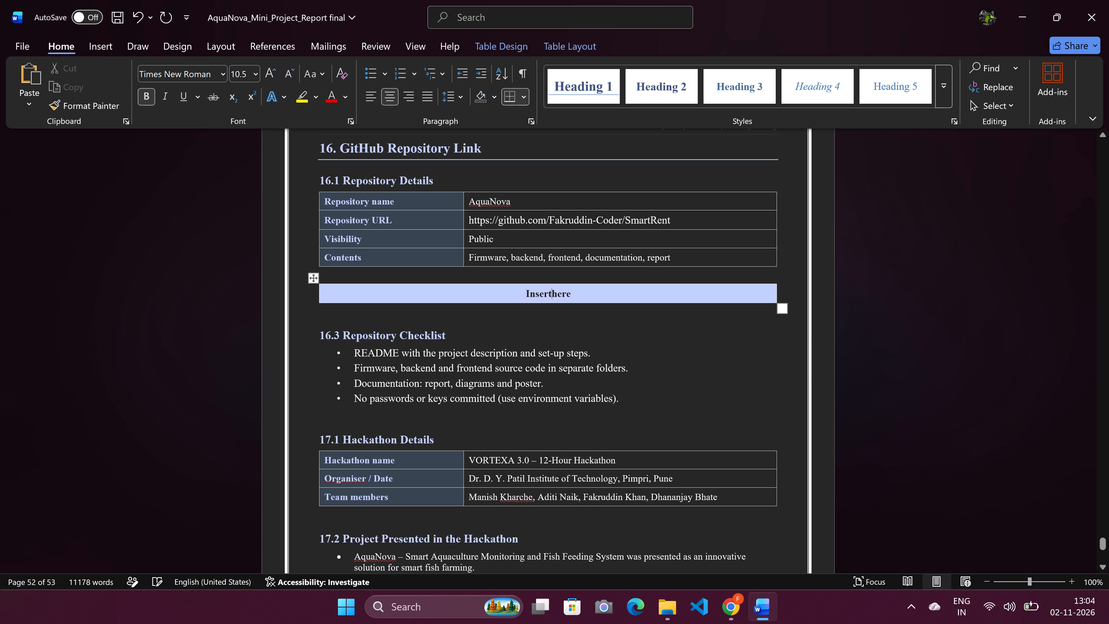
pyautogui.moveTo(594, 289); pyautogui.dragTo(520, 298)
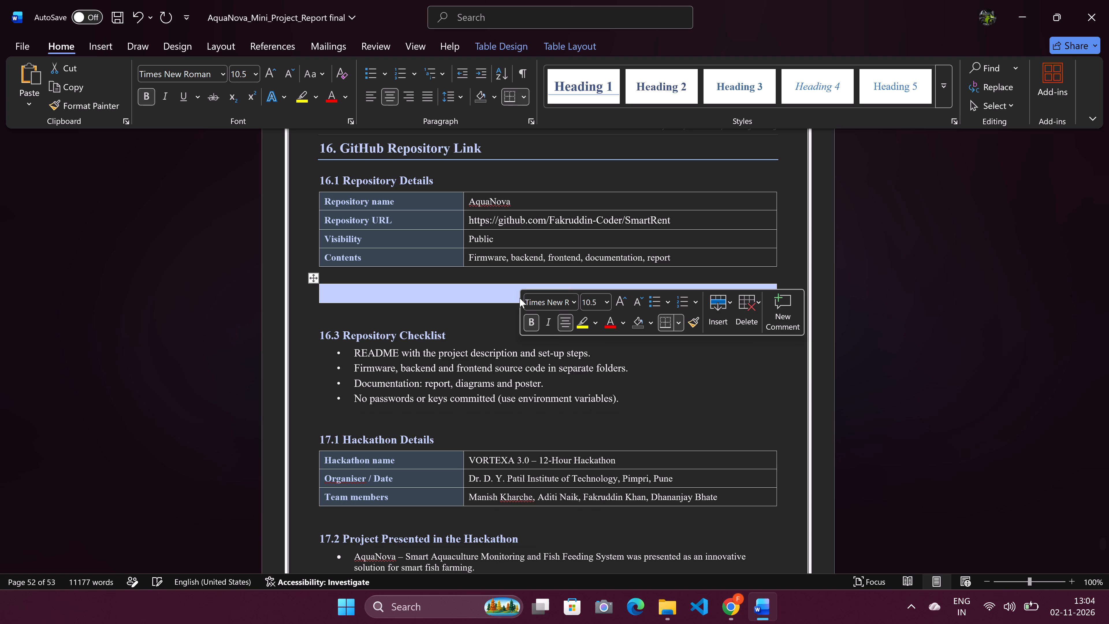
pyautogui.press('Delete')
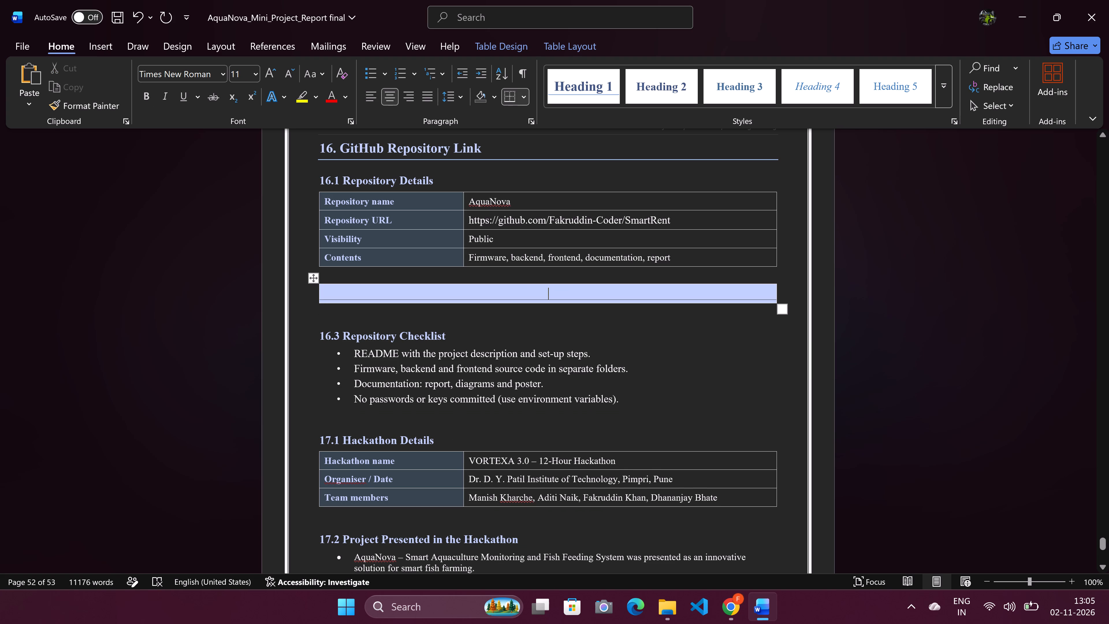
pyautogui.click(632, 304)
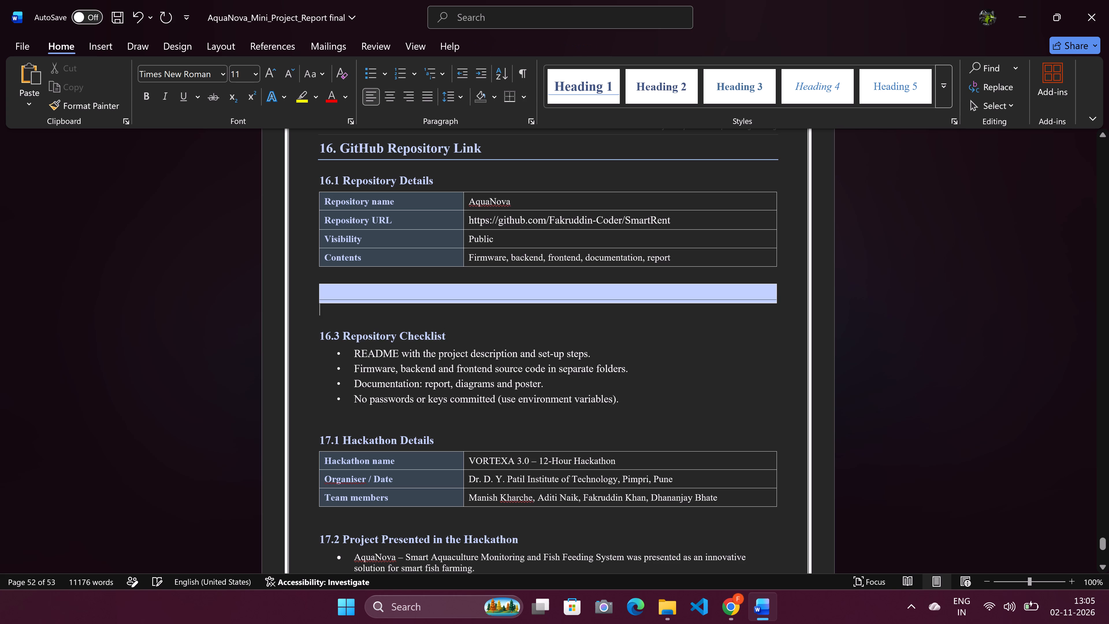
pyautogui.click(780, 312)
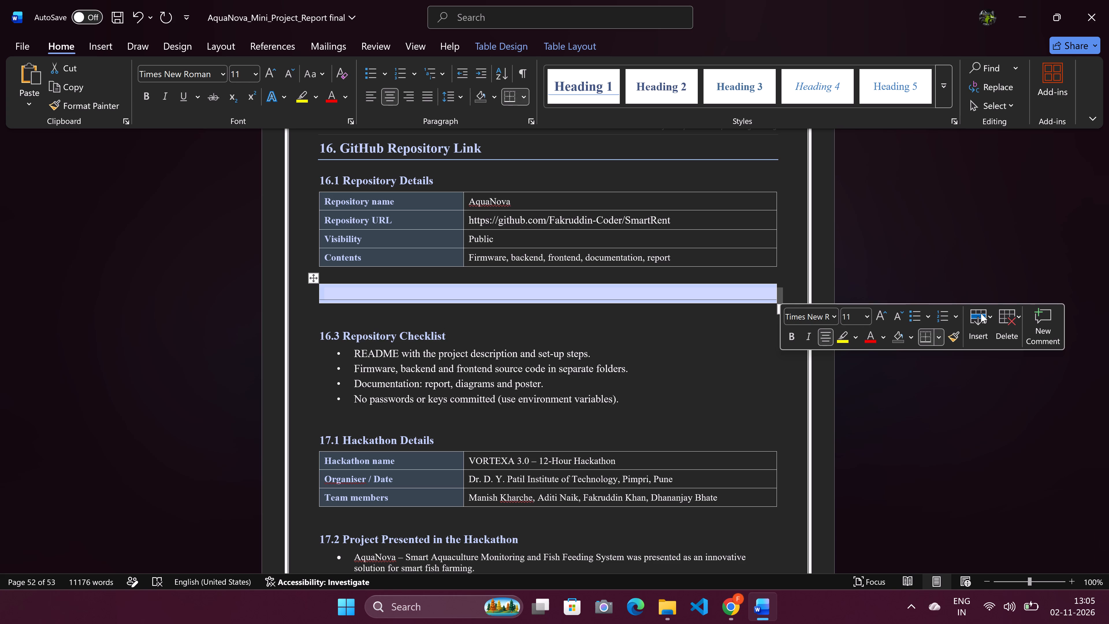
pyautogui.click(996, 322)
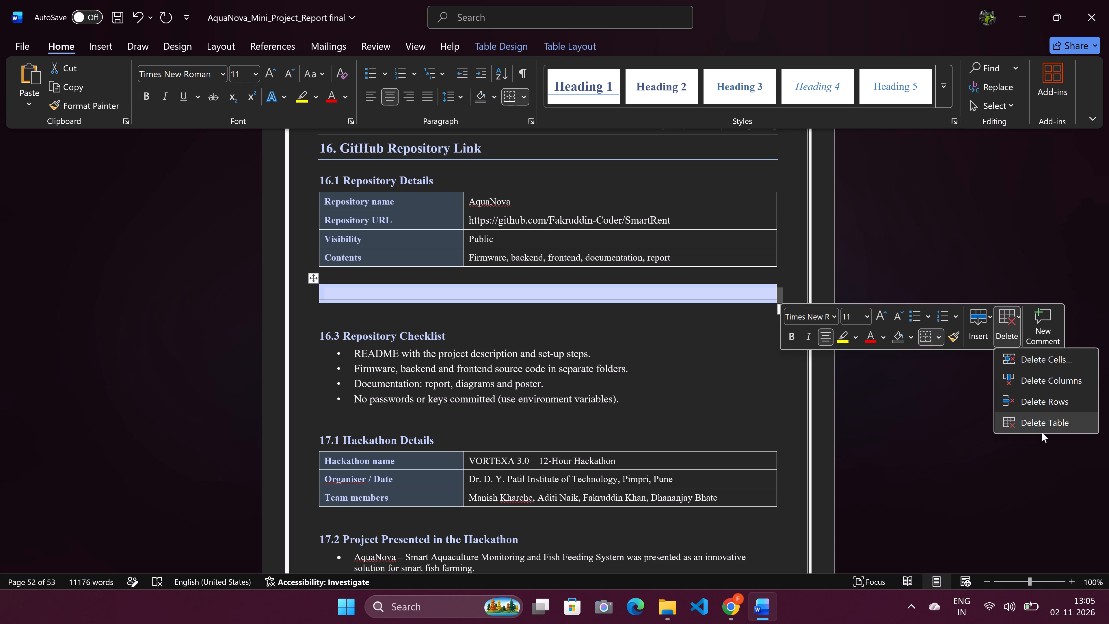
pyautogui.click(1042, 432)
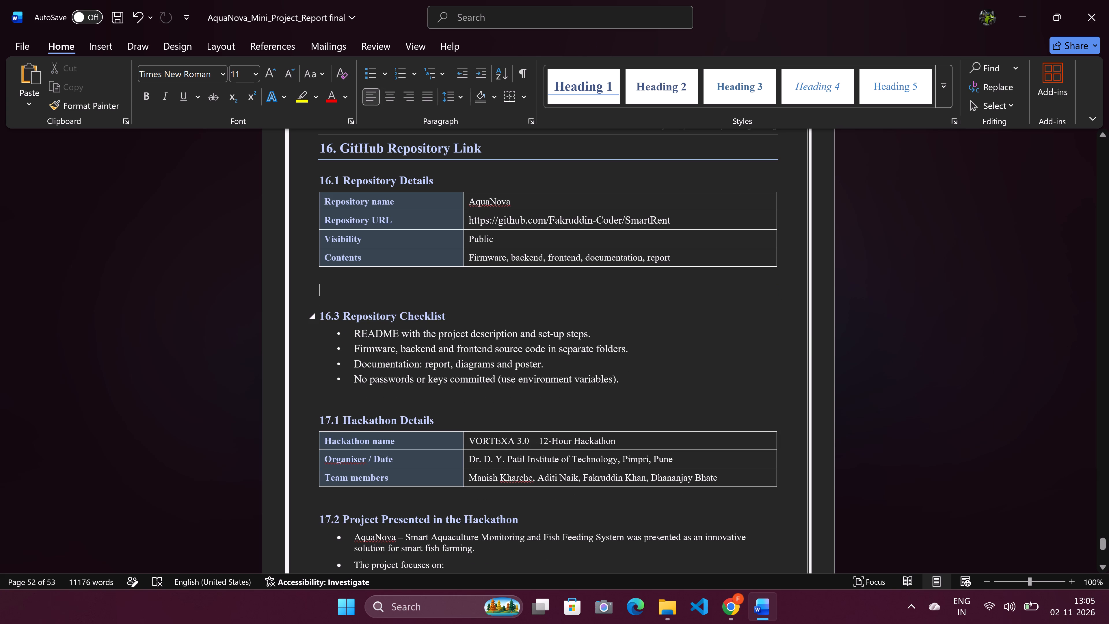
pyautogui.press('BackSpace')
# Review the end of the report, from the hackathon sections 17.2 and 17.3 through the participation certificates in 17.4.
pyautogui.scroll(-14, 659, 422)
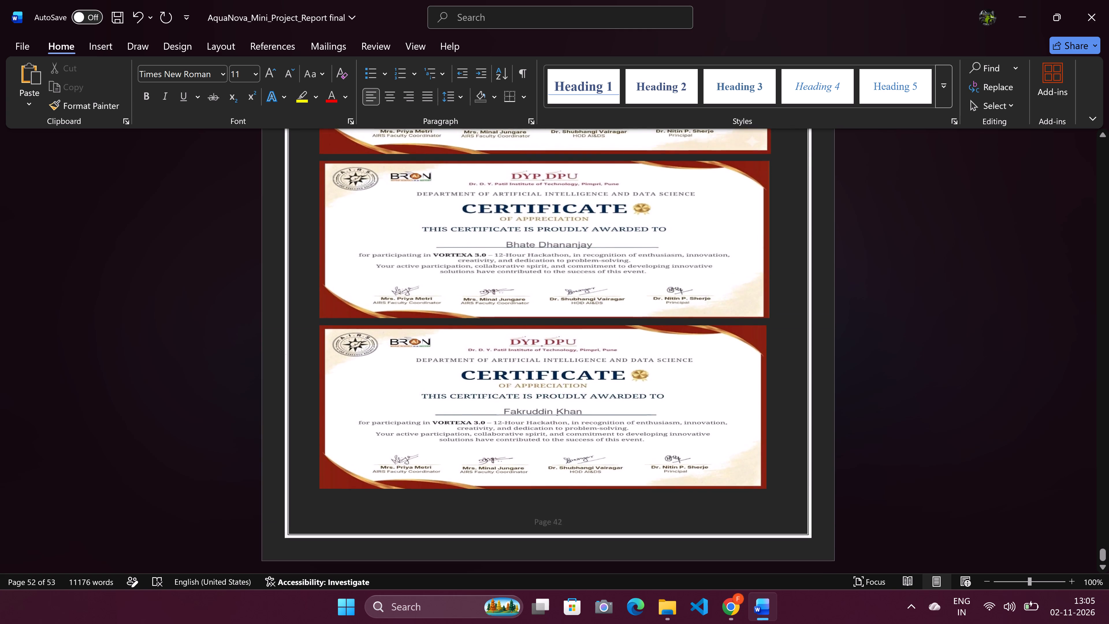
pyautogui.scroll(5, 659, 422)
pyautogui.scroll(-2, 659, 422)
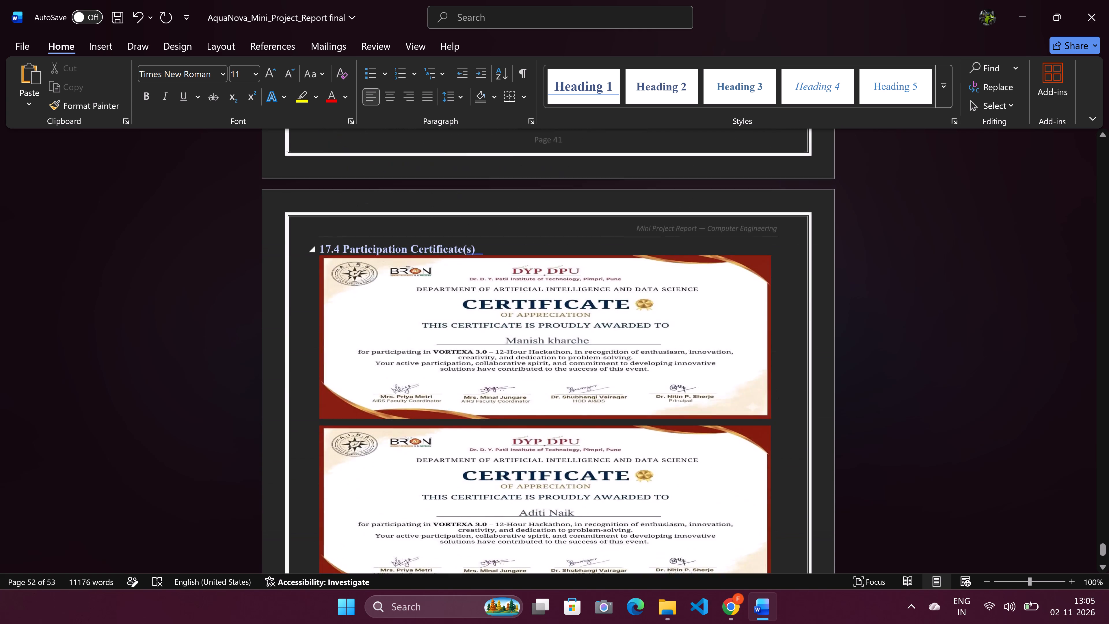
pyautogui.scroll(5, 659, 422)
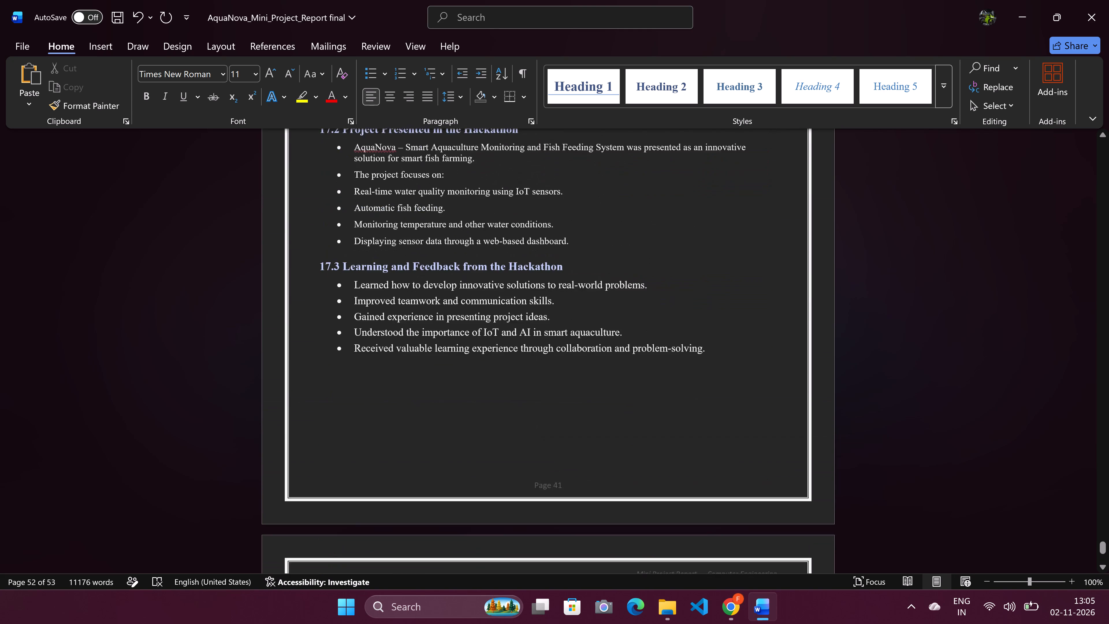
pyautogui.scroll(-1, 659, 422)
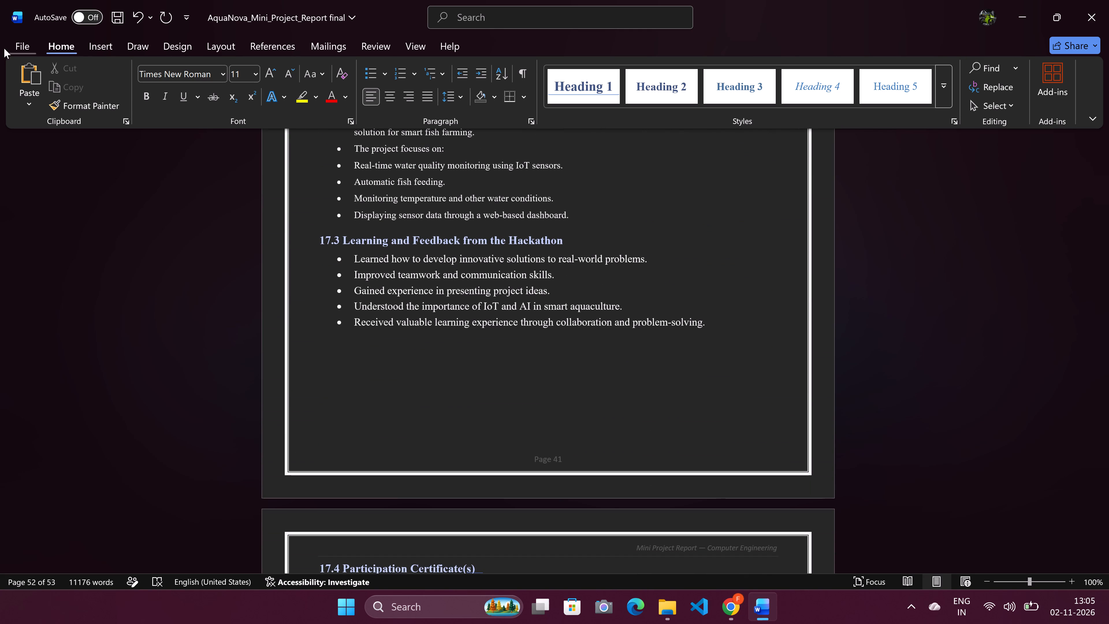
# Save the report as a new copy in the Downloads folder, changing the file name's ending after "AquaNova_Mini_Project_".
pyautogui.click(11, 47)
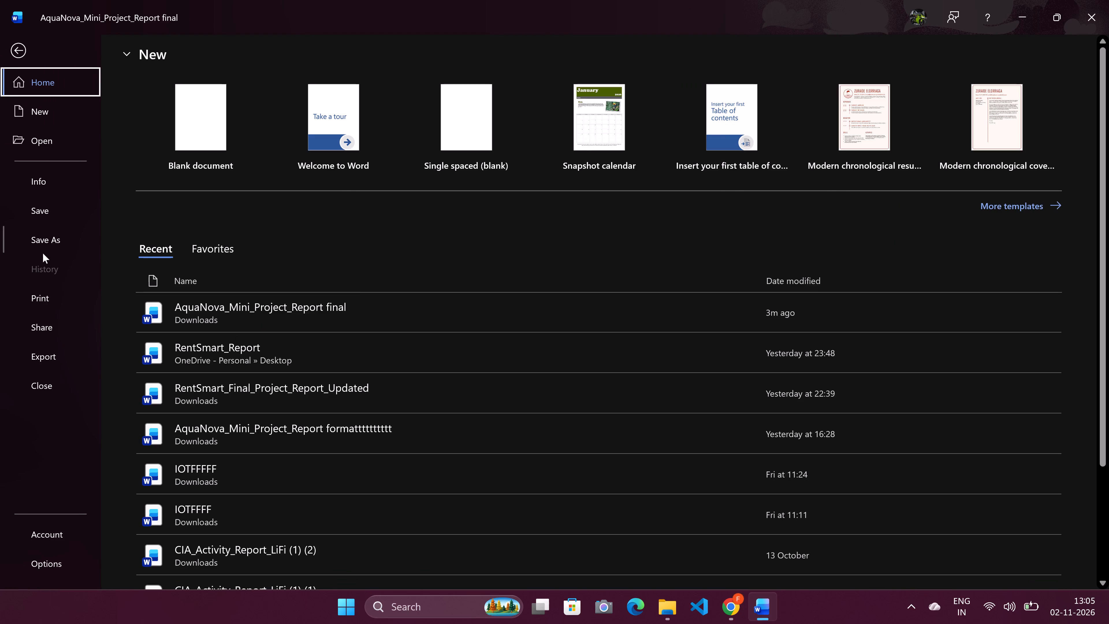
pyautogui.click(48, 242)
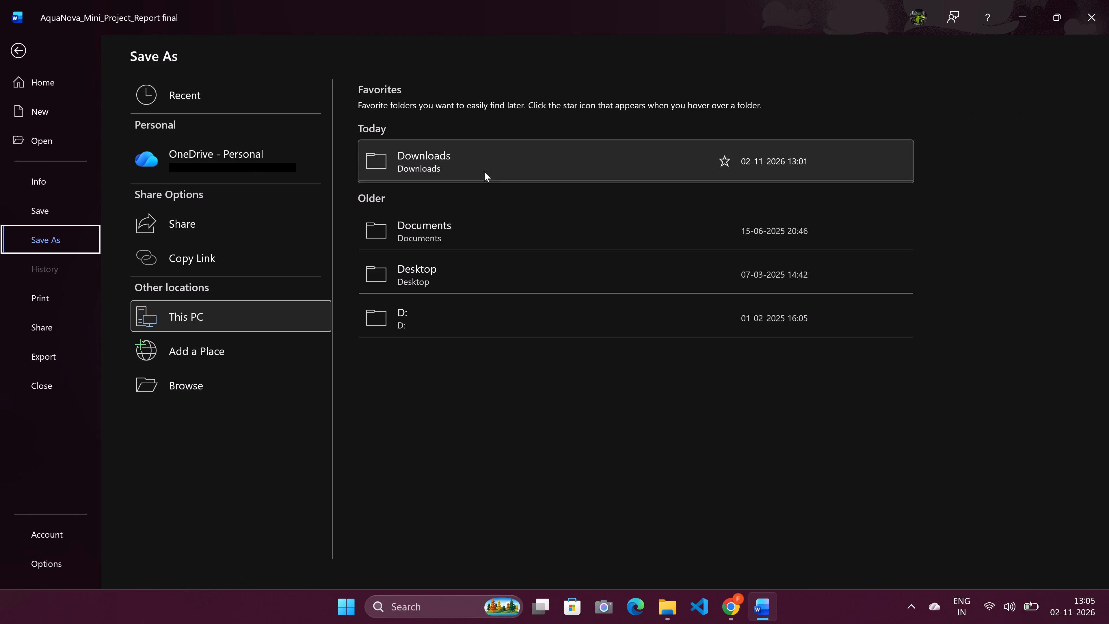
pyautogui.click(489, 172)
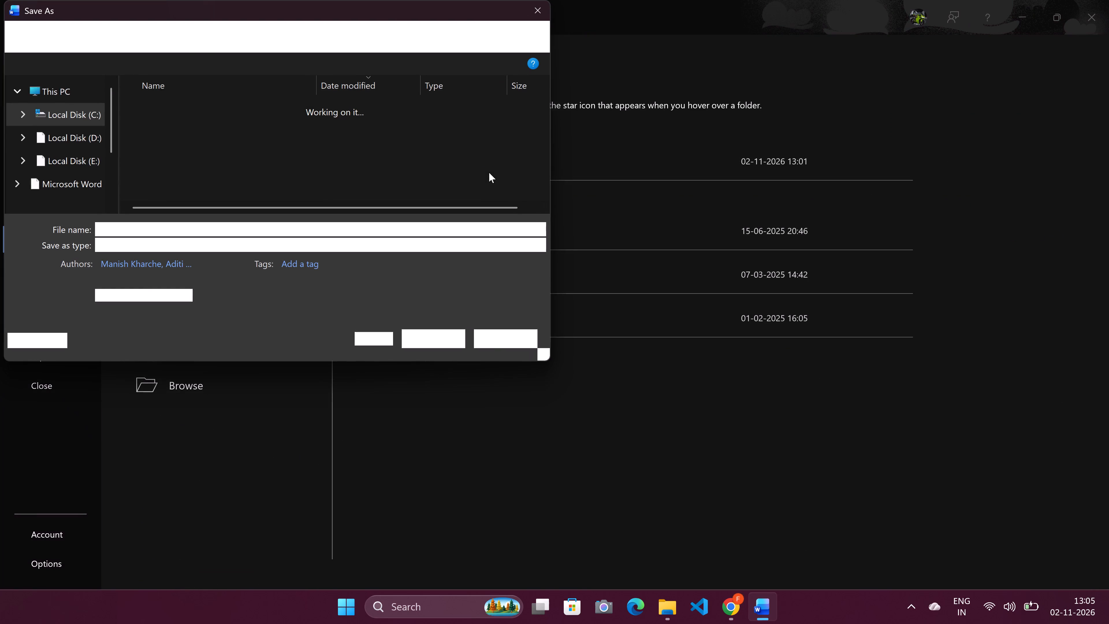
pyautogui.click(275, 234)
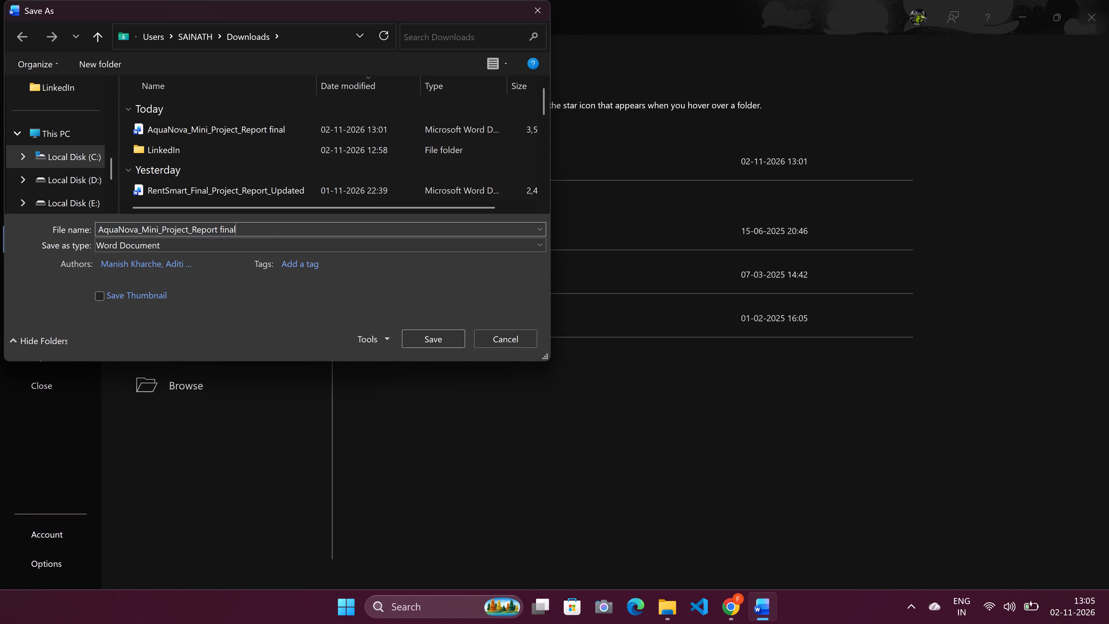
pyautogui.press('BackSpace')
pyautogui.press('BackSpace')
pyautogui.press('BackSpace')
pyautogui.press('BackSpace')
pyautogui.press('BackSpace')
pyautogui.press('BackSpace')
pyautogui.press('BackSpace')
pyautogui.press('BackSpace')
pyautogui.press('BackSpace')
pyautogui.press('BackSpace')
pyautogui.press('BackSpace')
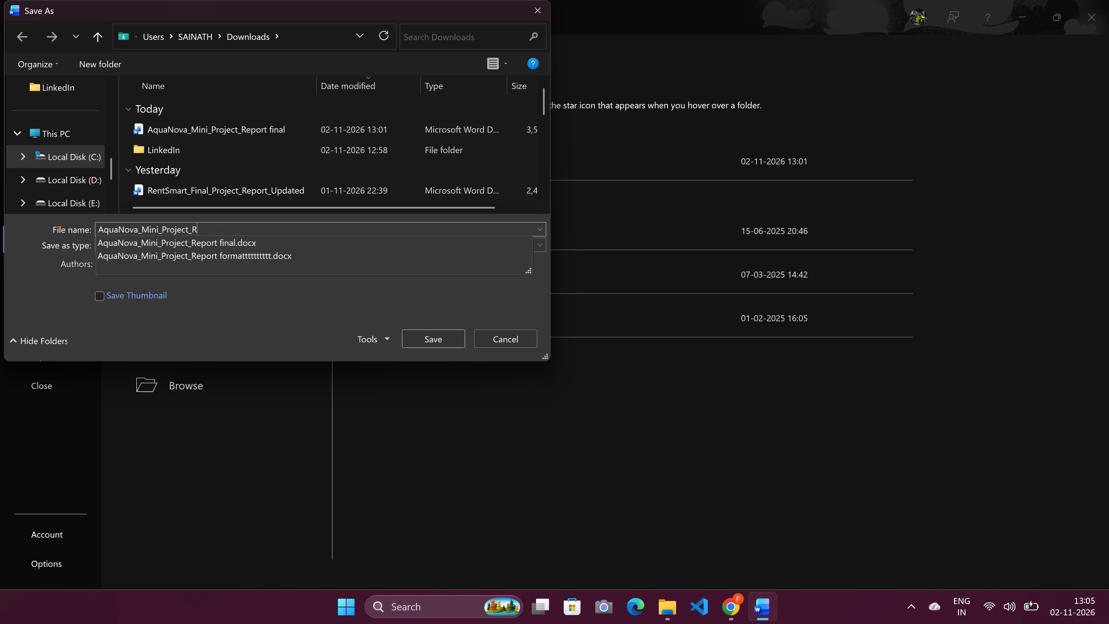
pyautogui.press('BackSpace')
pyautogui.press('BackSpace')
pyautogui.hotkey('shift', '_')
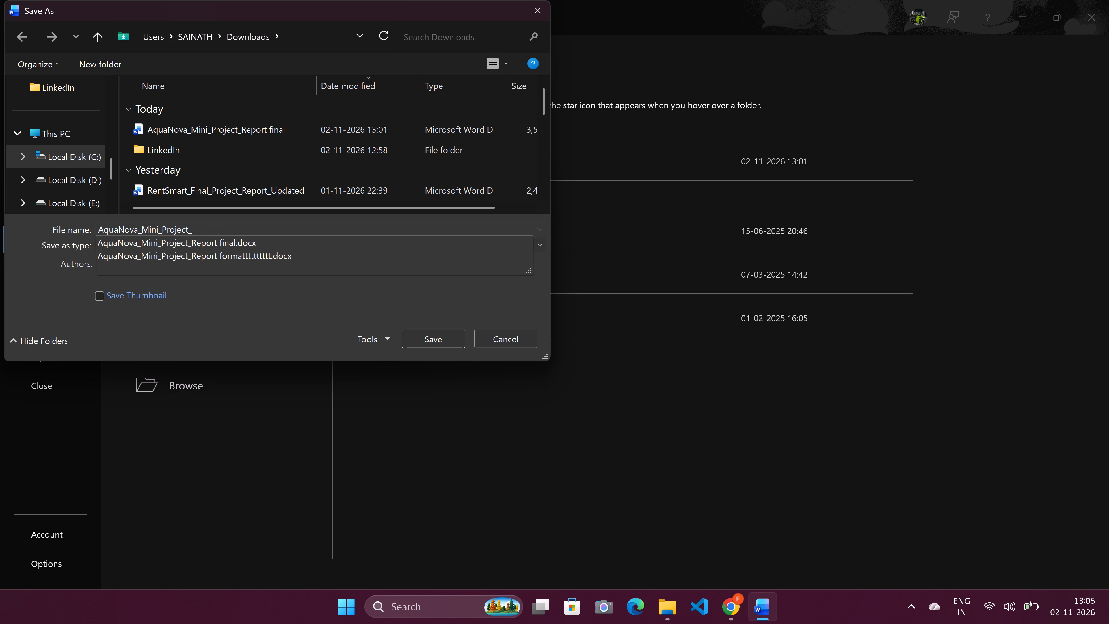
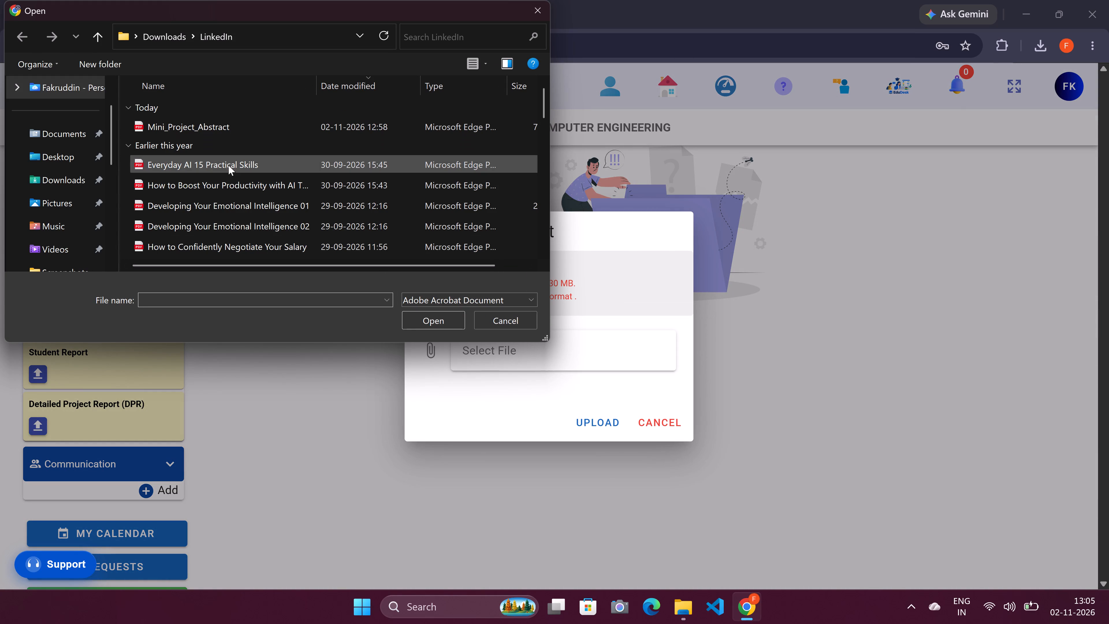
# Switch the file selection to the Downloads folder and look through it for the AquaNova mini project report.
pyautogui.scroll(-1, 223, 159)
pyautogui.scroll(2, 223, 159)
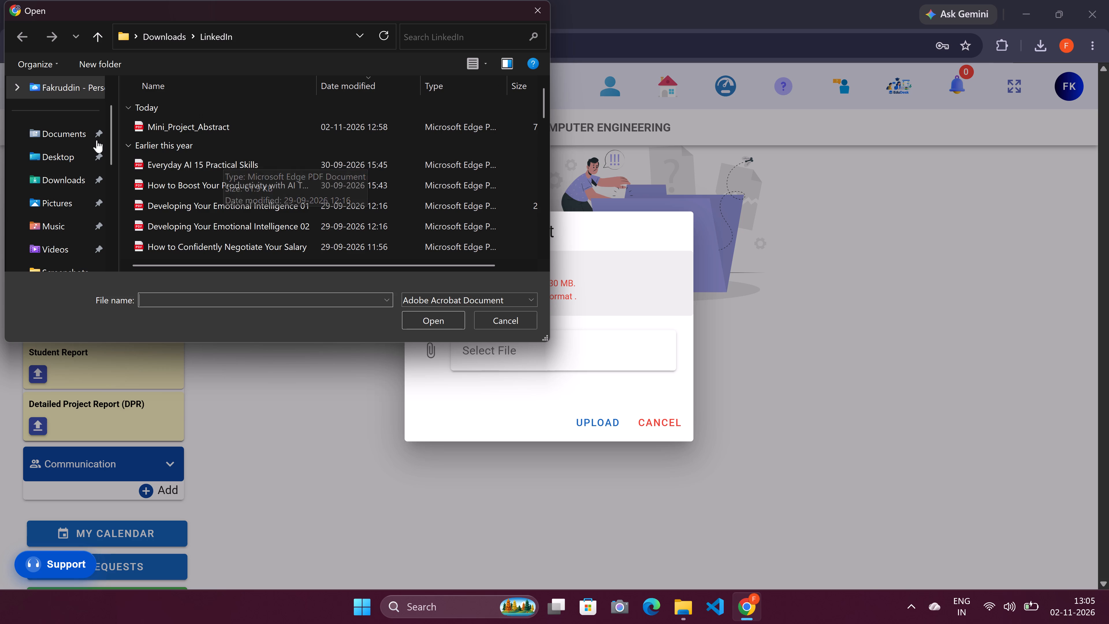
pyautogui.click(56, 177)
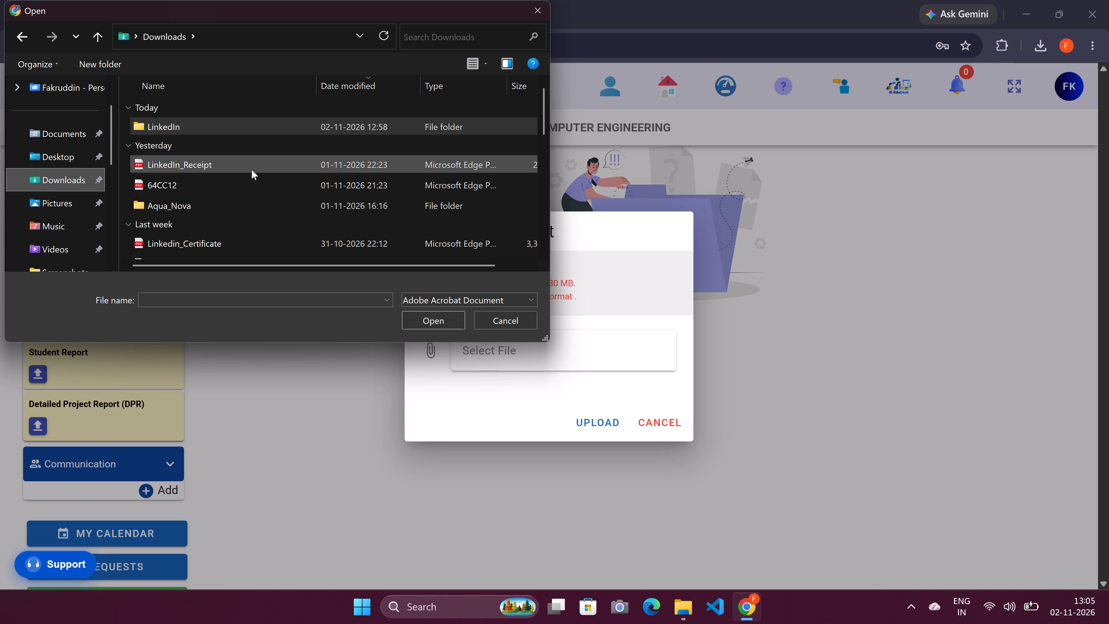
pyautogui.scroll(4, 258, 157)
pyautogui.scroll(-3, 258, 157)
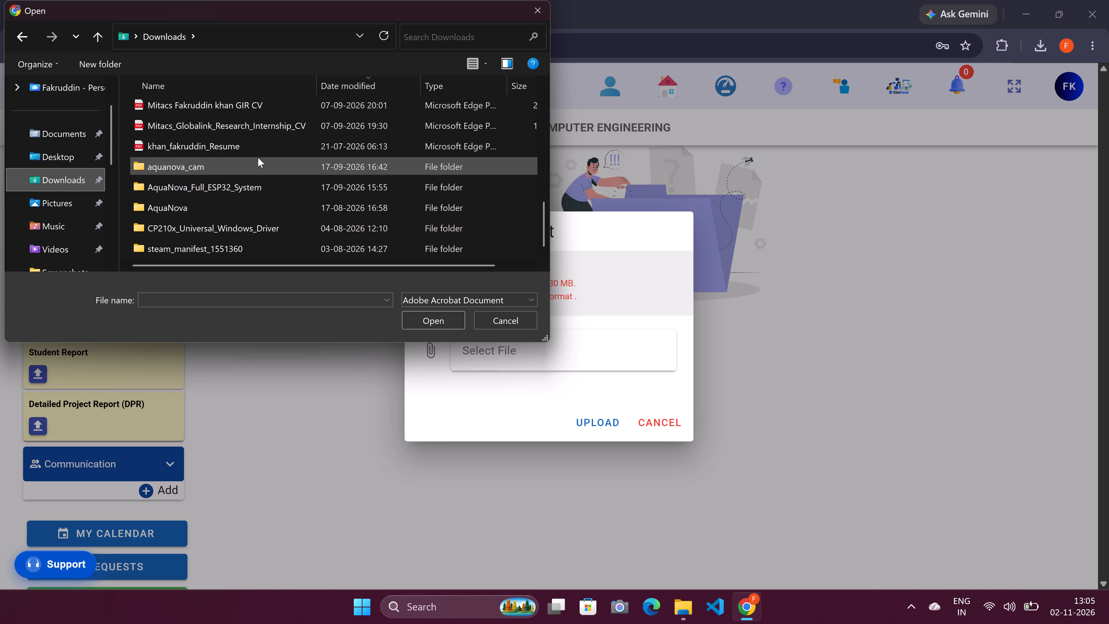
pyautogui.scroll(-4, 258, 157)
pyautogui.scroll(5, 258, 157)
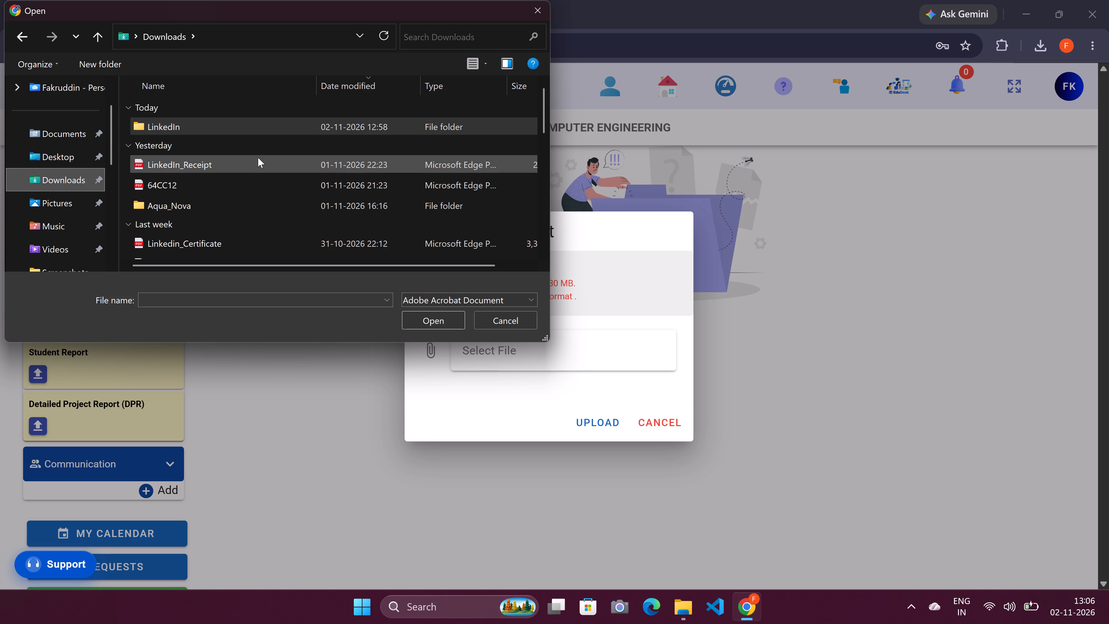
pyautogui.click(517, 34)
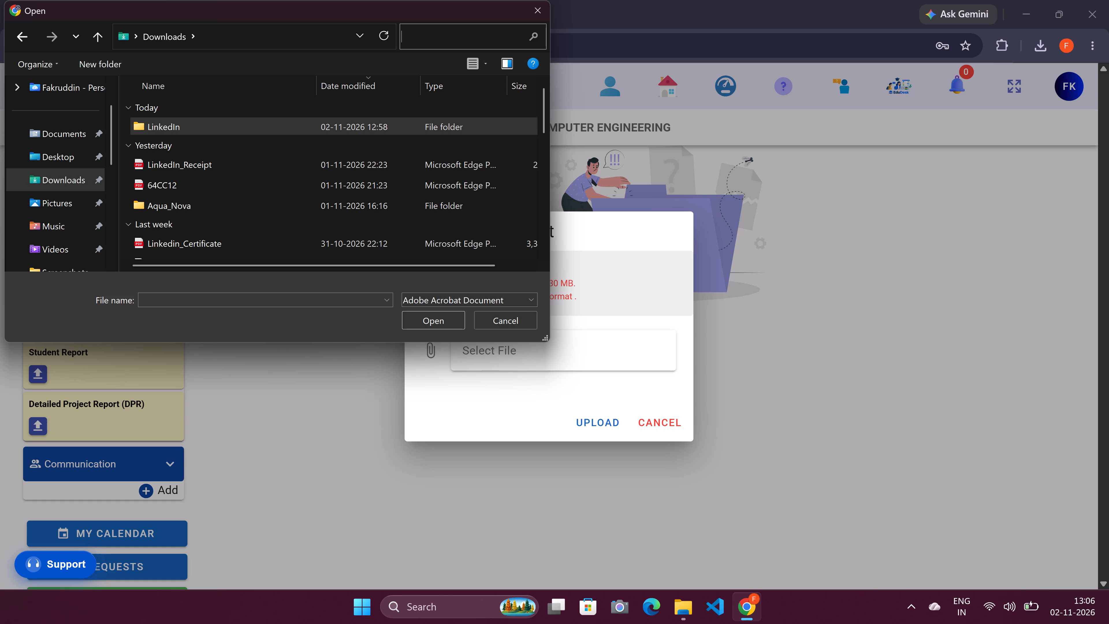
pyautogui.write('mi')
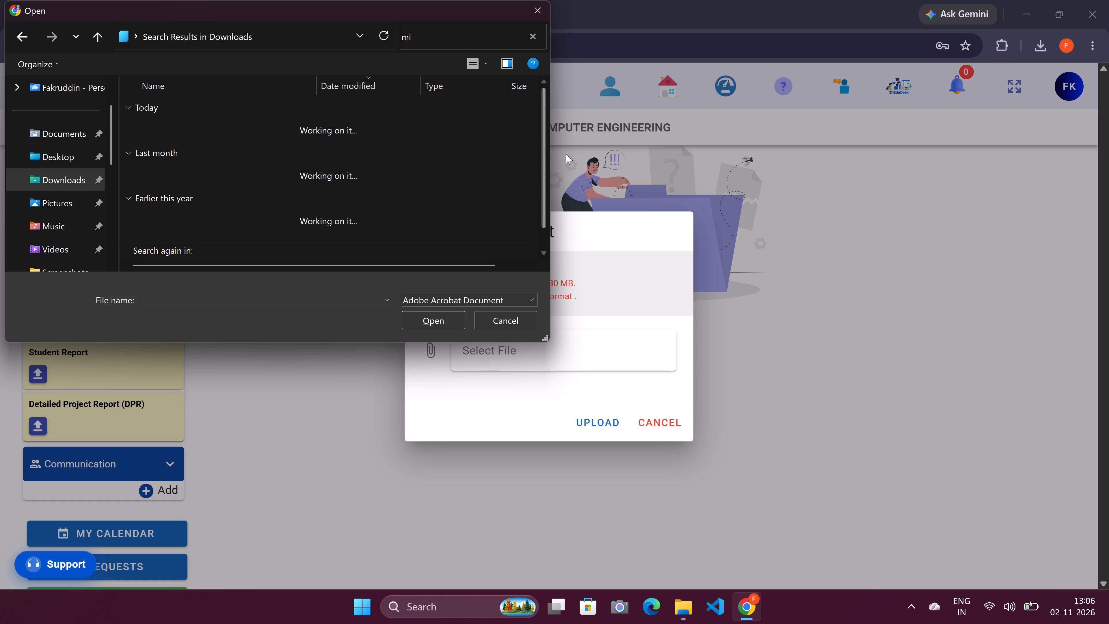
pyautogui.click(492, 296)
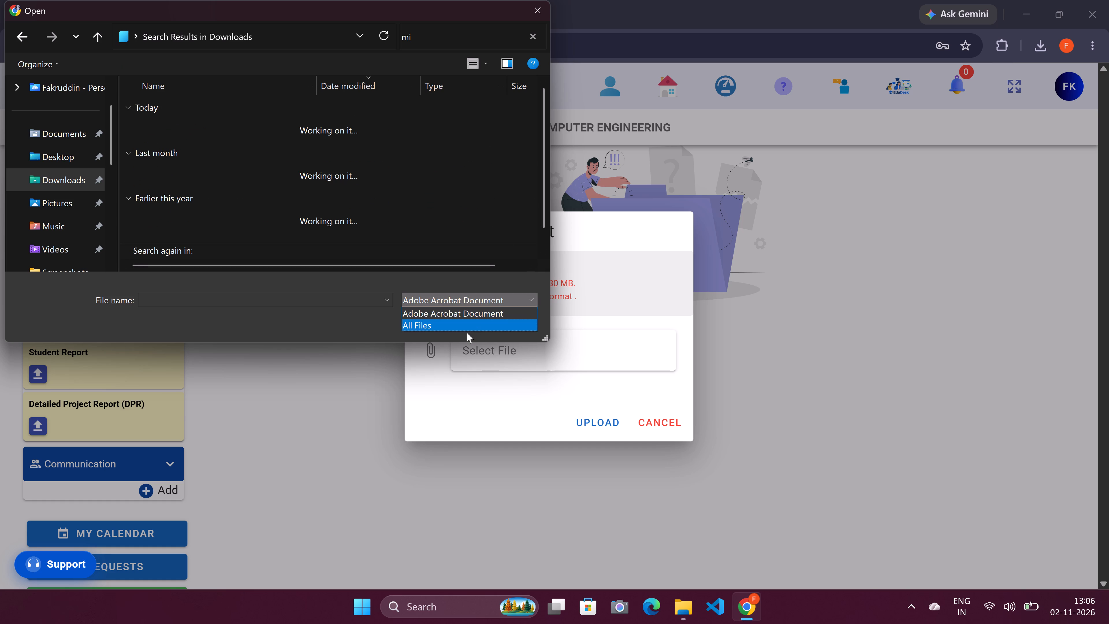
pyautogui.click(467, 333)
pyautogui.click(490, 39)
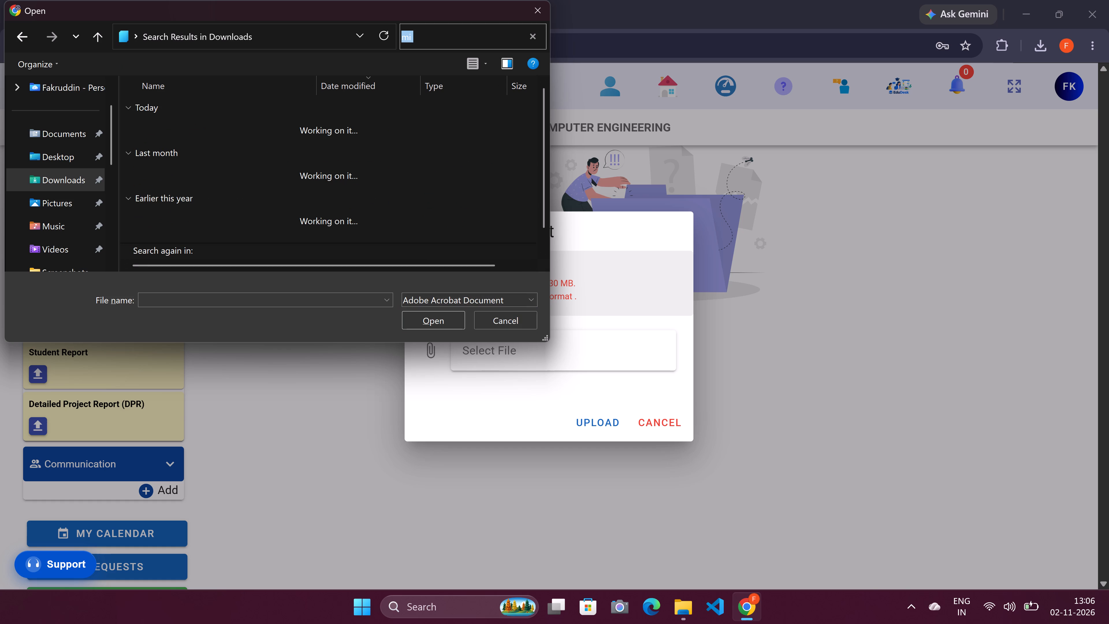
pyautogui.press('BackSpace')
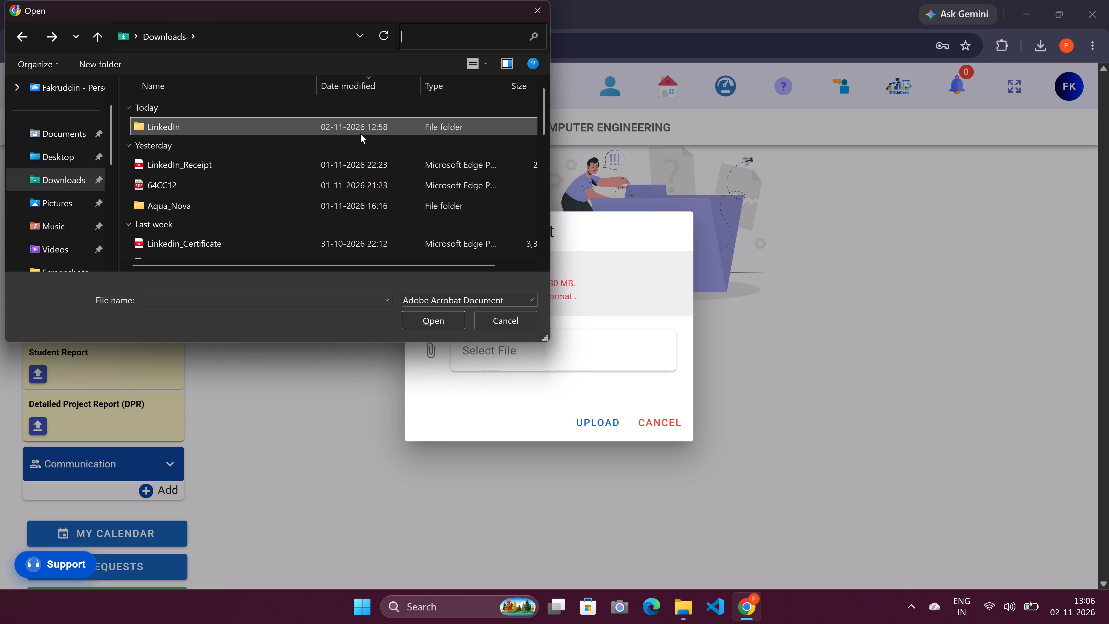
# Show all file types, select AquaNova_Mini_Project_Report from Downloads and upload it as the Student Report.
pyautogui.click(428, 299)
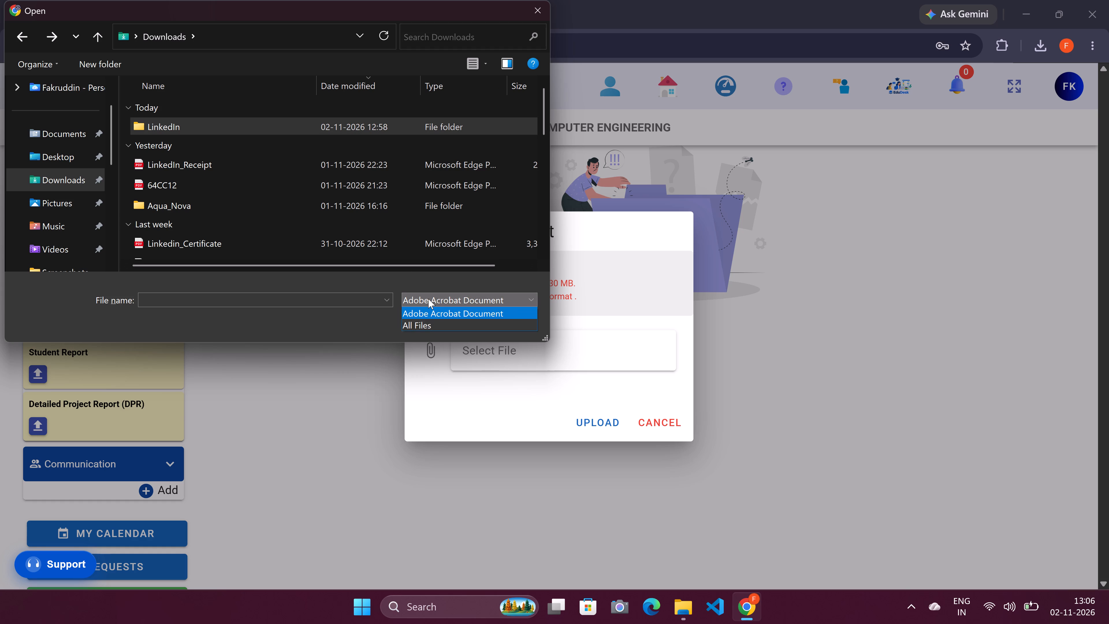
pyautogui.click(420, 325)
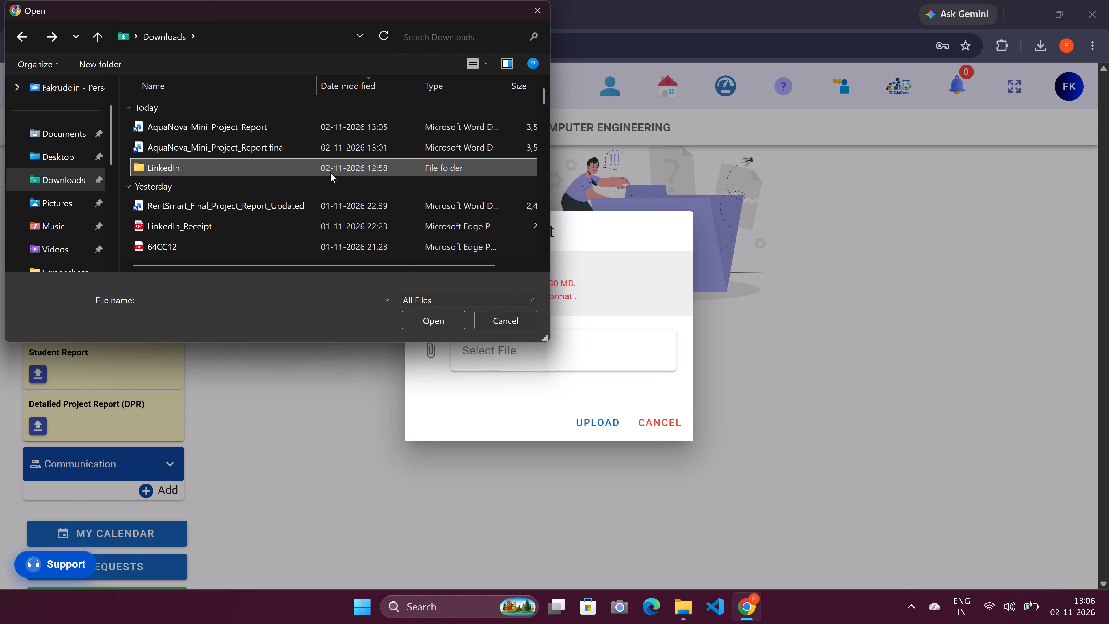
pyautogui.moveTo(286, 136); pyautogui.dragTo(280, 129)
pyautogui.click(280, 129)
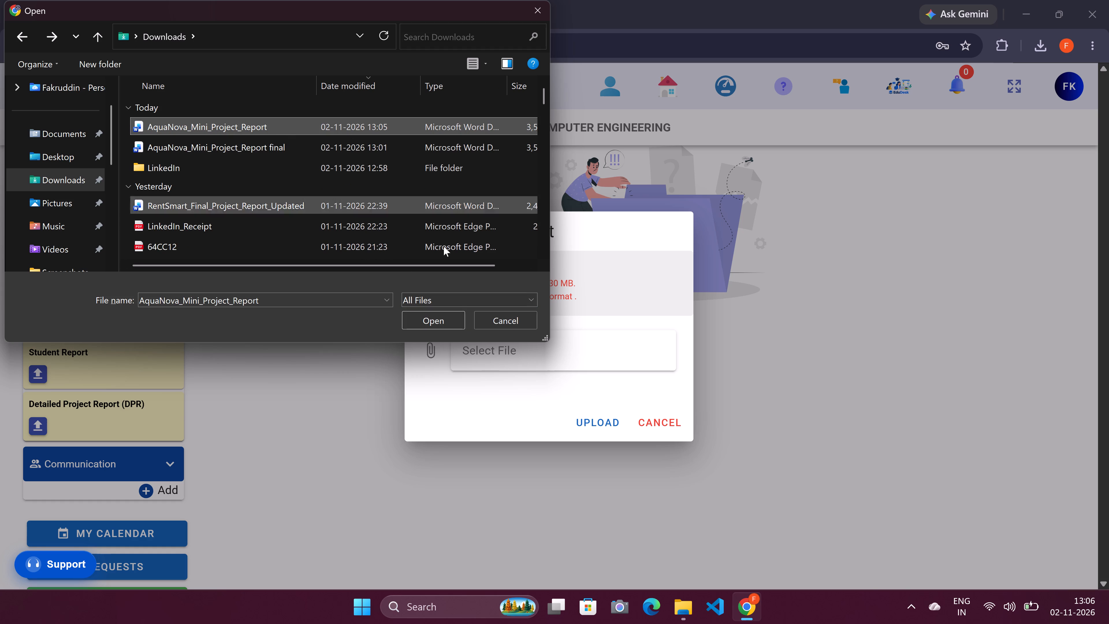
pyautogui.click(442, 324)
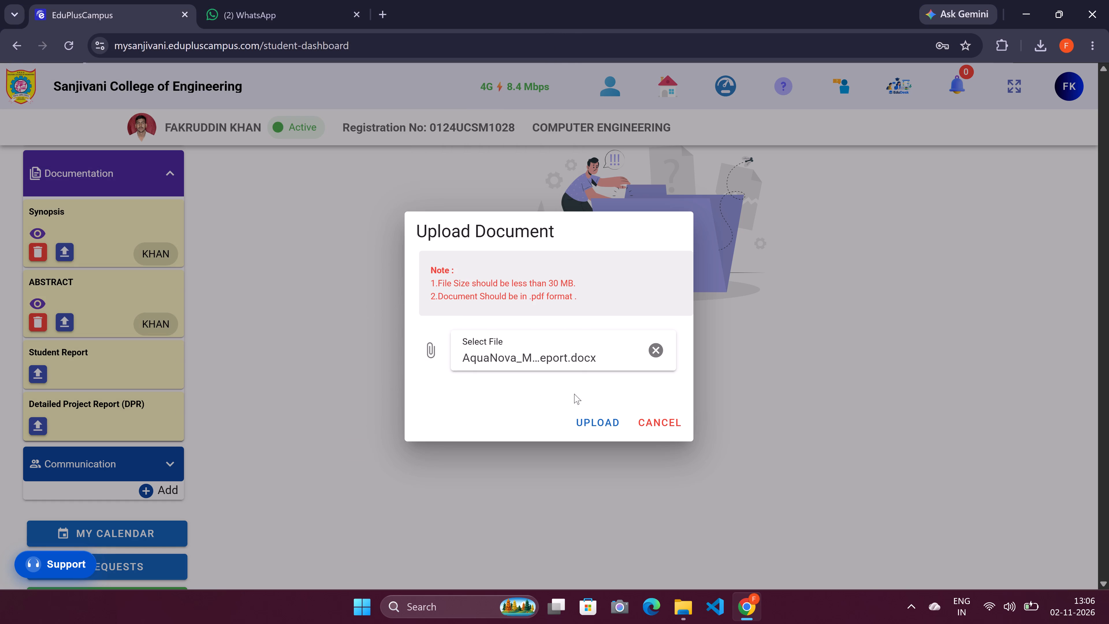
pyautogui.click(596, 415)
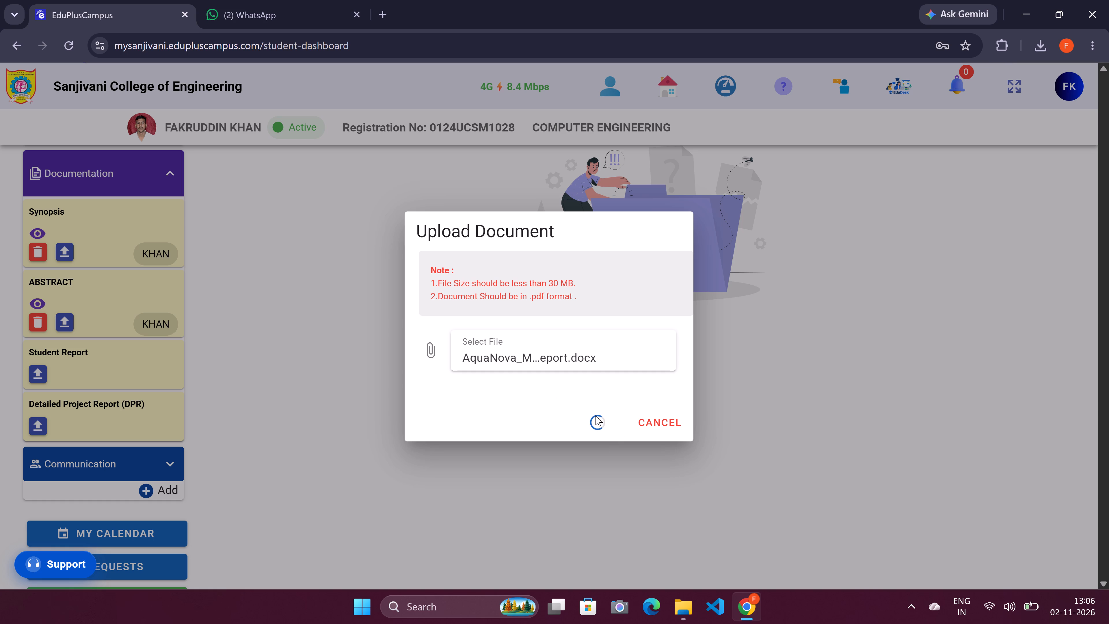
# Attach AquaNova_Mini_Project_Report from Downloads to the Detailed Project Report (DPR) upload, showing all file types to find it.
pyautogui.click(37, 443)
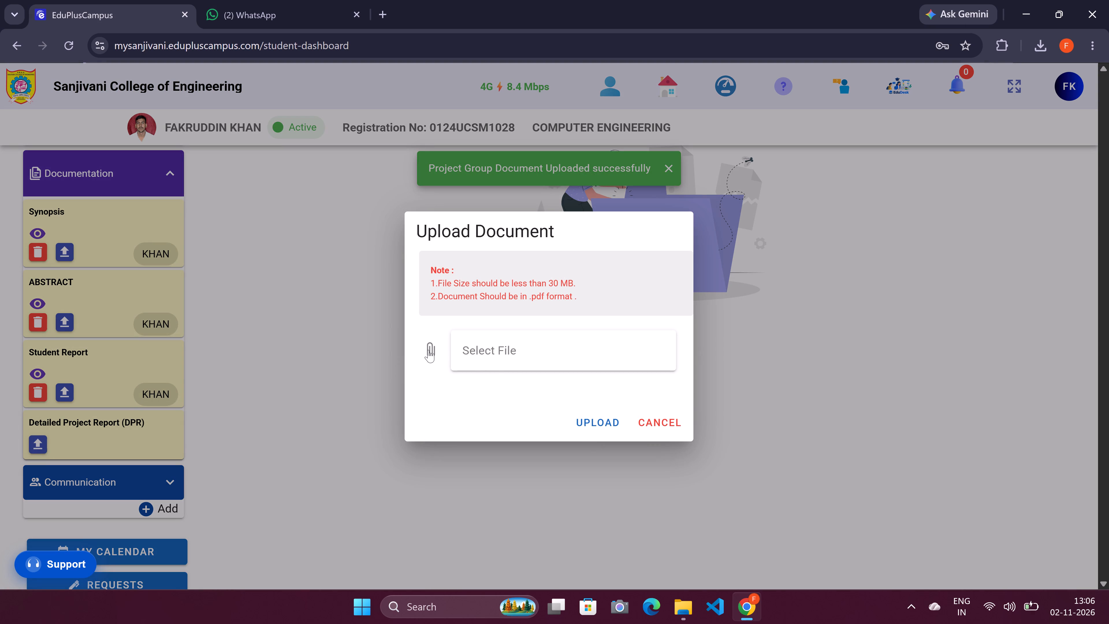
pyautogui.click(428, 350)
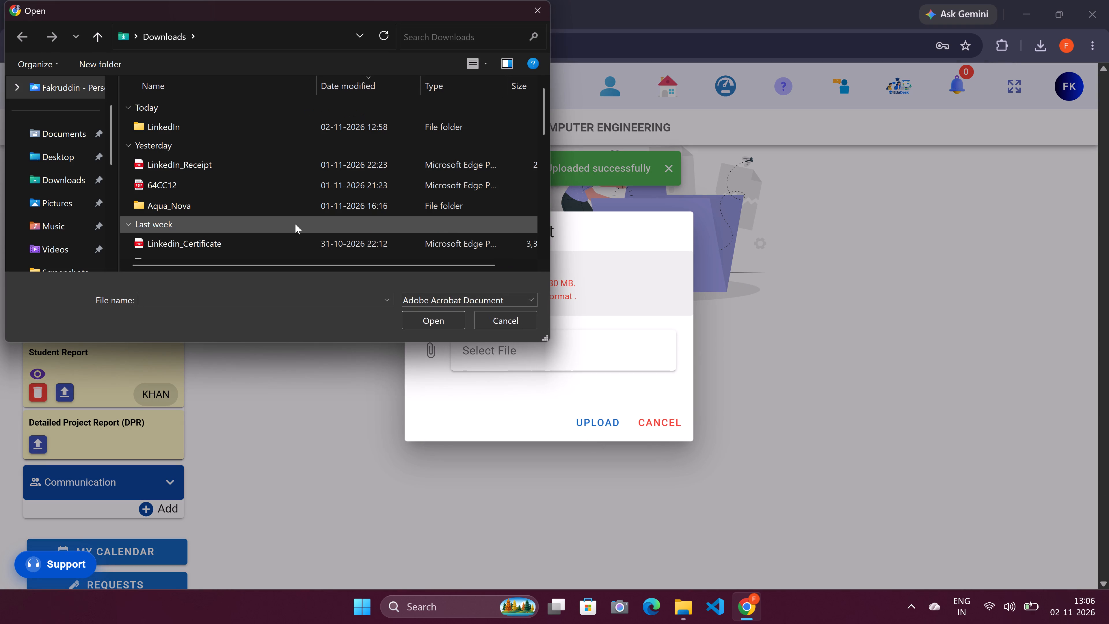
pyautogui.click(37, 177)
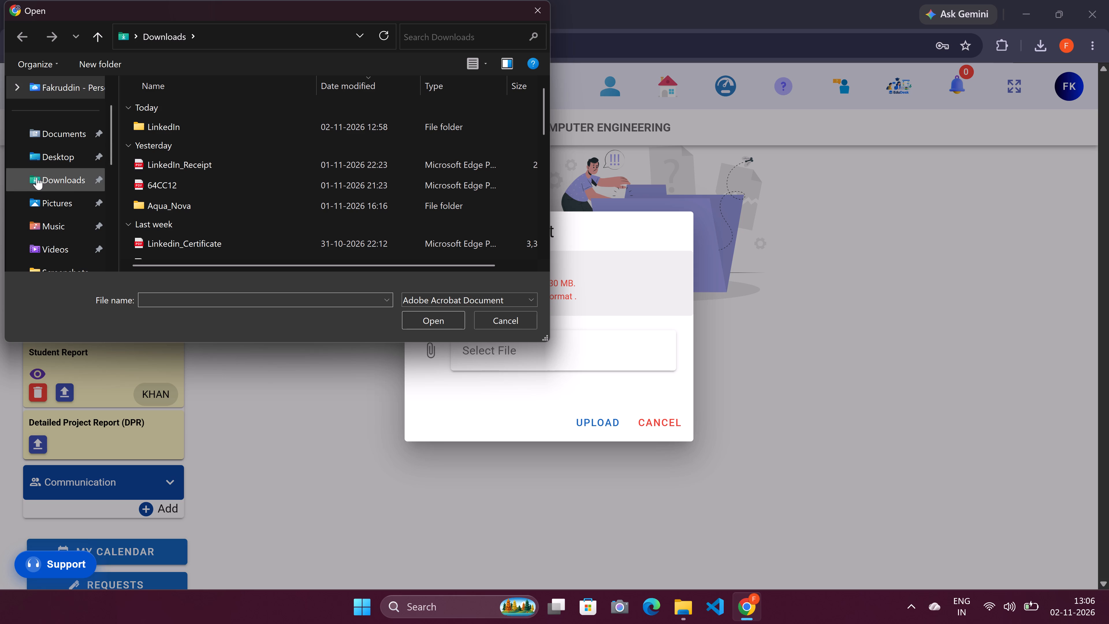
pyautogui.click(80, 184)
pyautogui.scroll(-2, 240, 172)
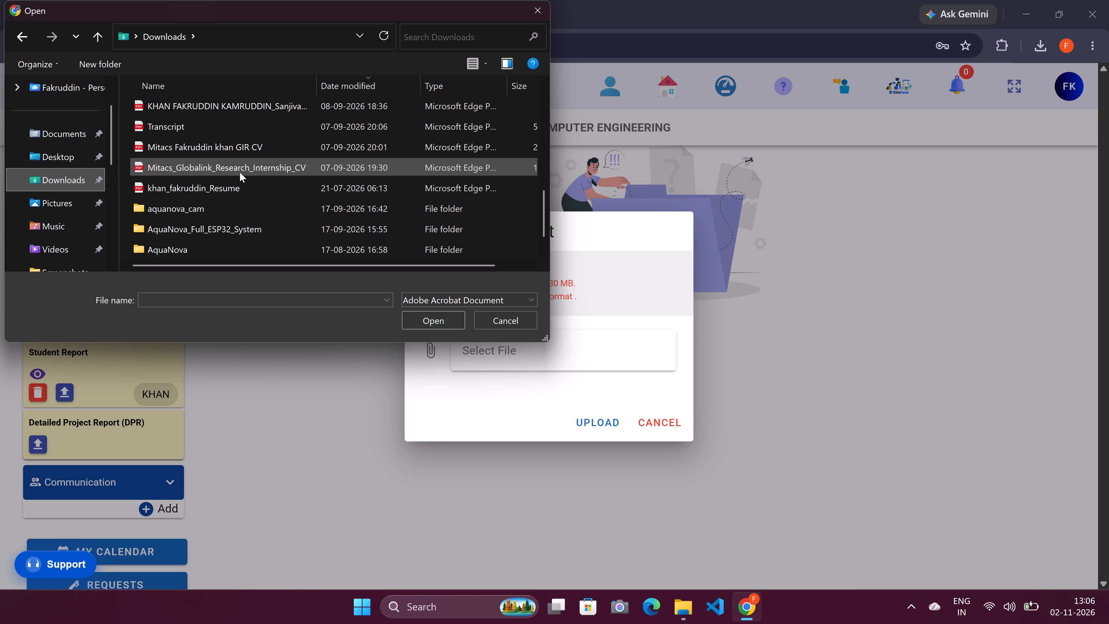
pyautogui.click(458, 300)
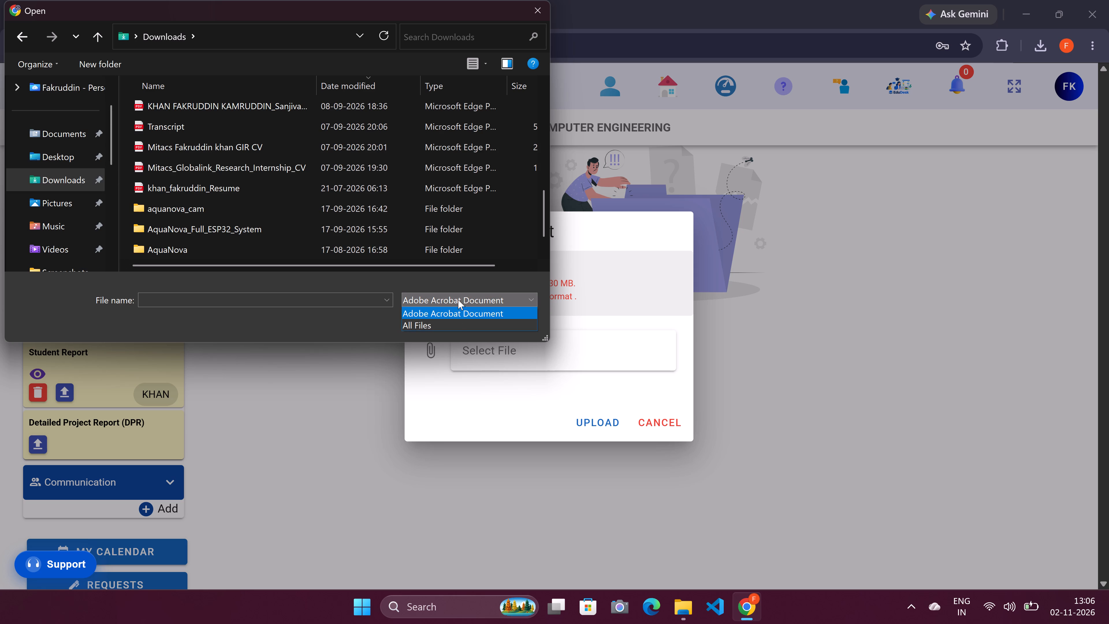
pyautogui.click(446, 324)
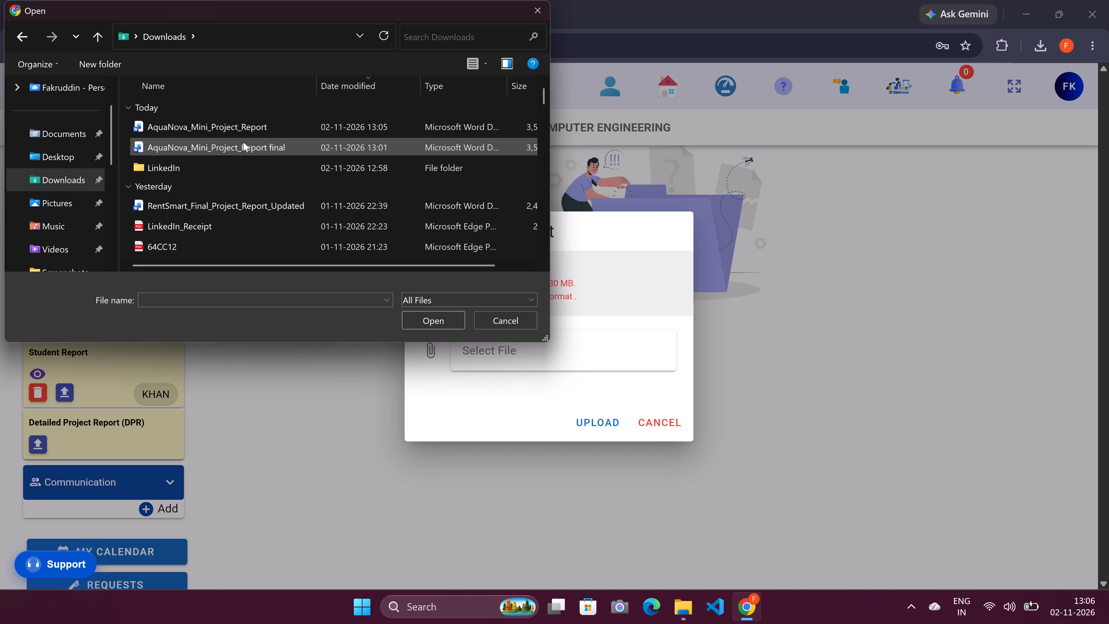
pyautogui.click(260, 121)
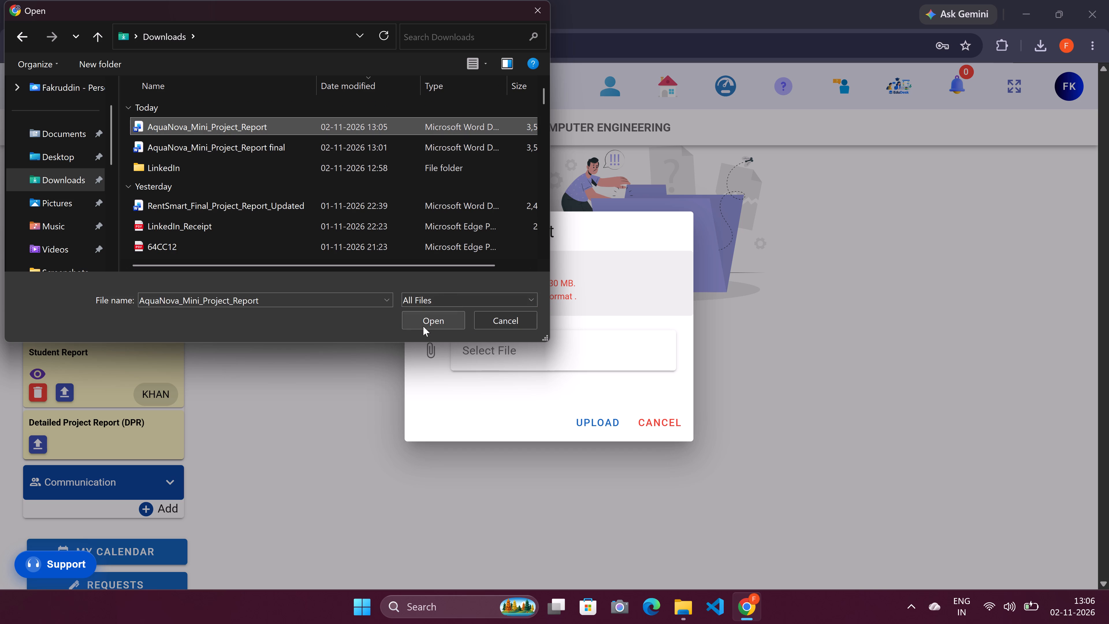
pyautogui.click(427, 318)
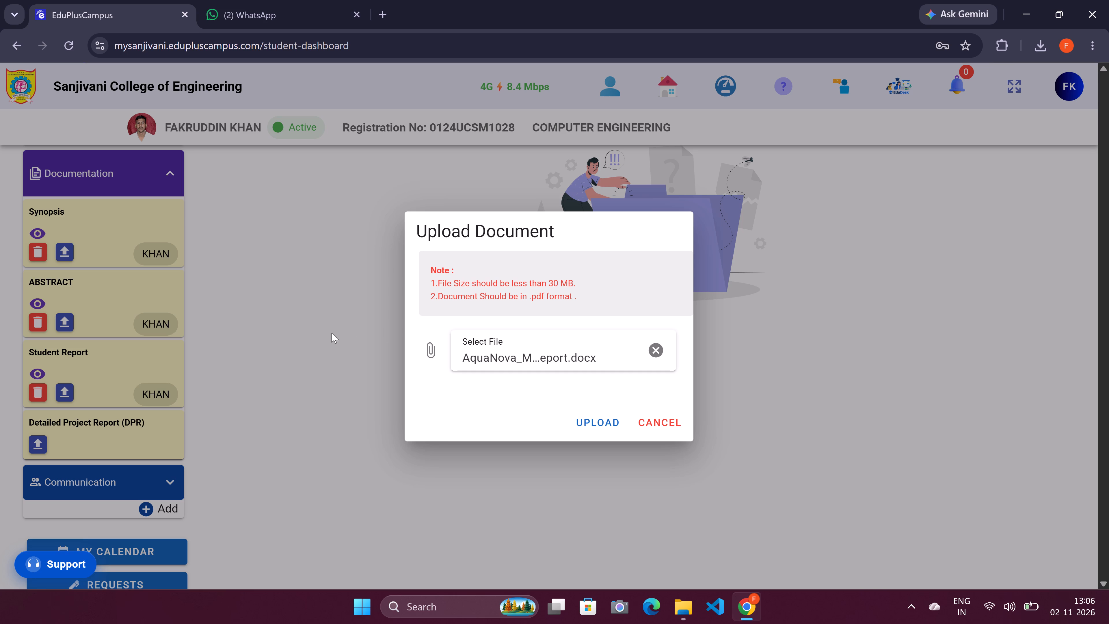
# Upload the attached AquaNova report as the Detailed Project Report (DPR).
pyautogui.click(604, 415)
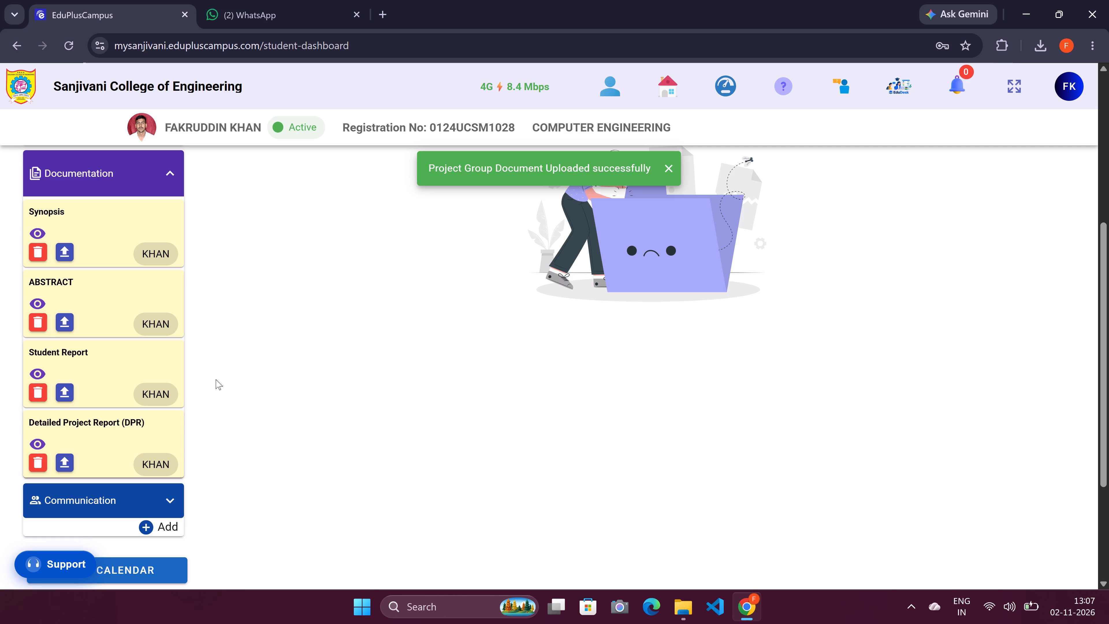
# Check the project group's Communication section and the uploaded documents, and collapse the Documentation section.
pyautogui.scroll(-2, 157, 420)
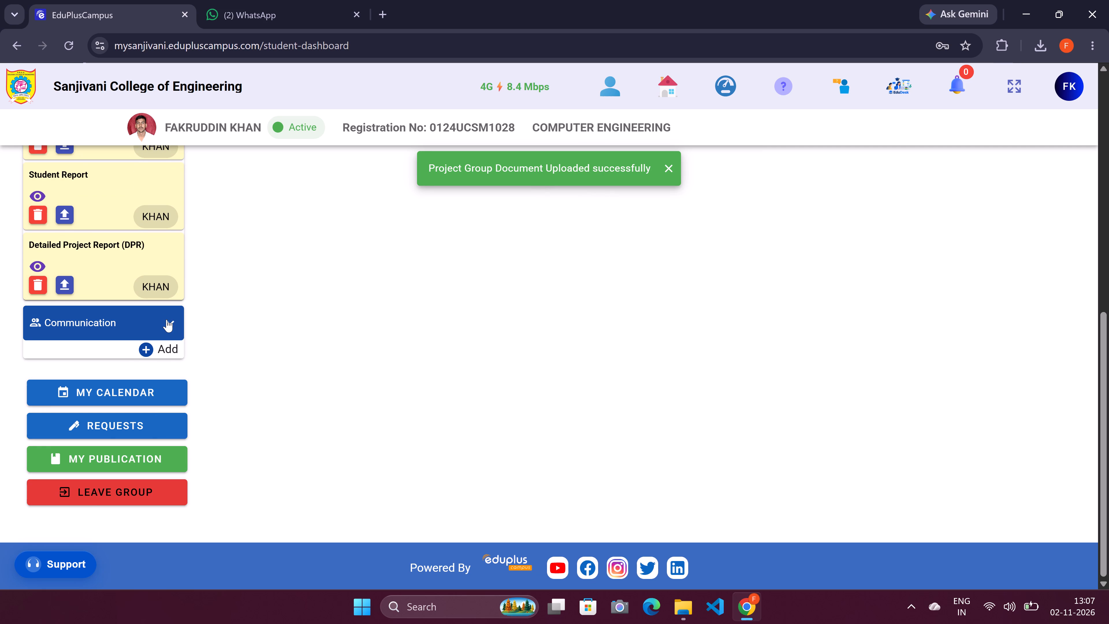
pyautogui.click(167, 320)
pyautogui.click(167, 320)
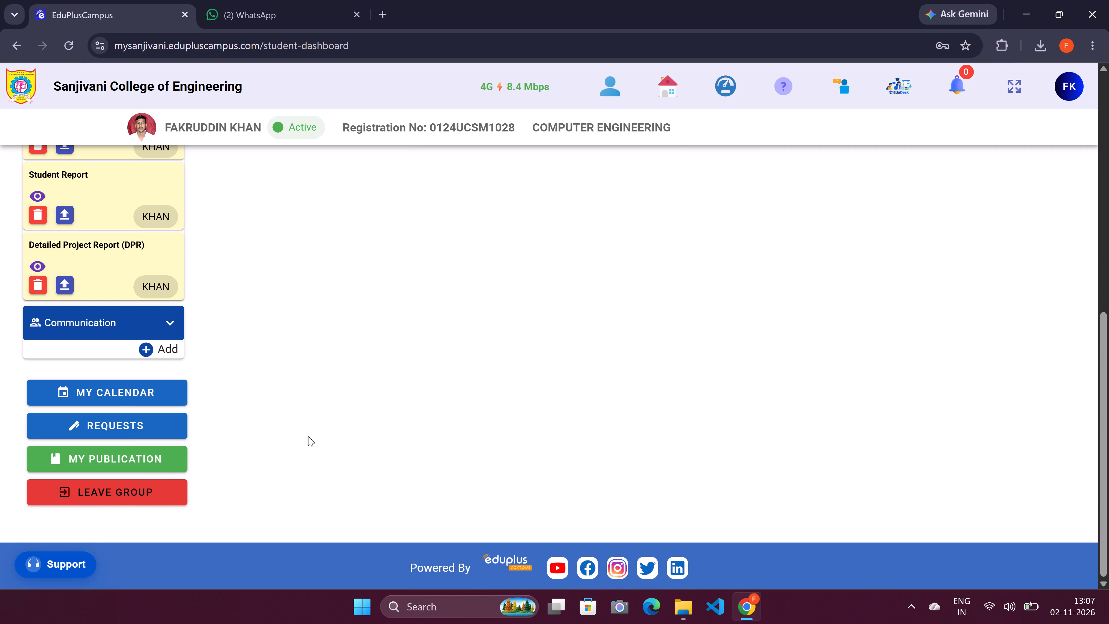
pyautogui.scroll(6, 376, 277)
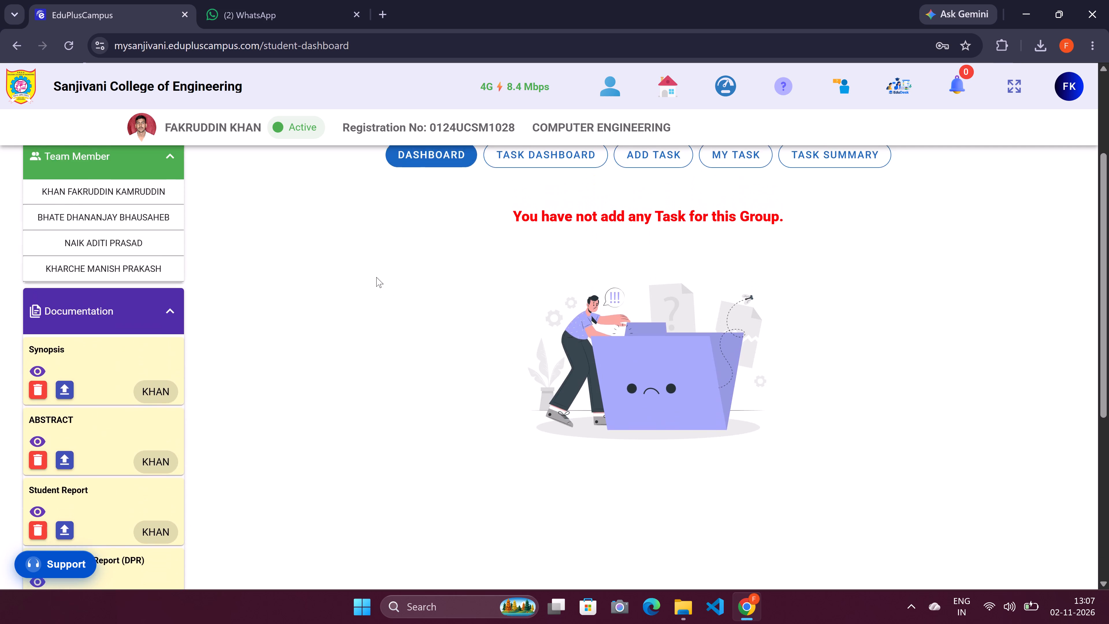
pyautogui.scroll(1, 376, 277)
pyautogui.click(166, 460)
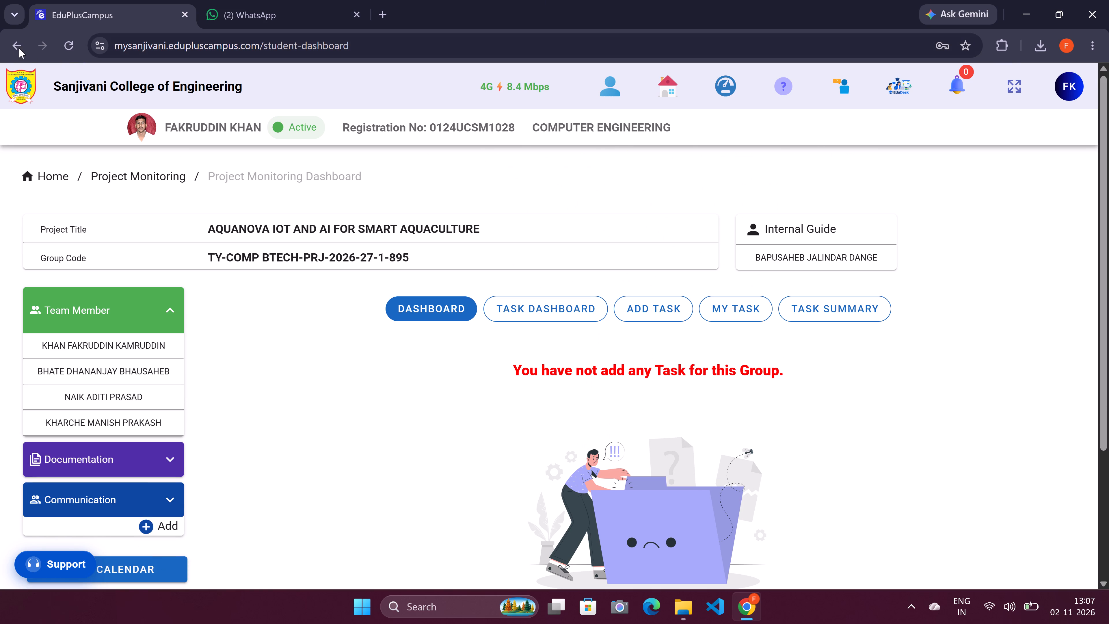
# Return to the main module dashboard, open ASPORTAL and look through the courses under Assignment Details.
pyautogui.click(13, 43)
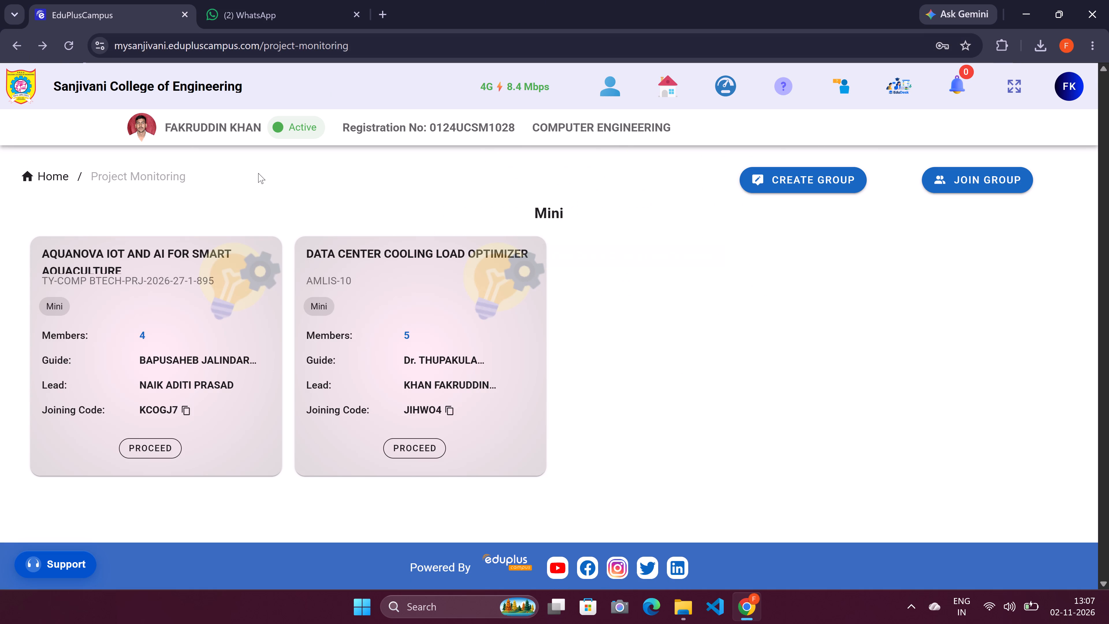
pyautogui.click(19, 47)
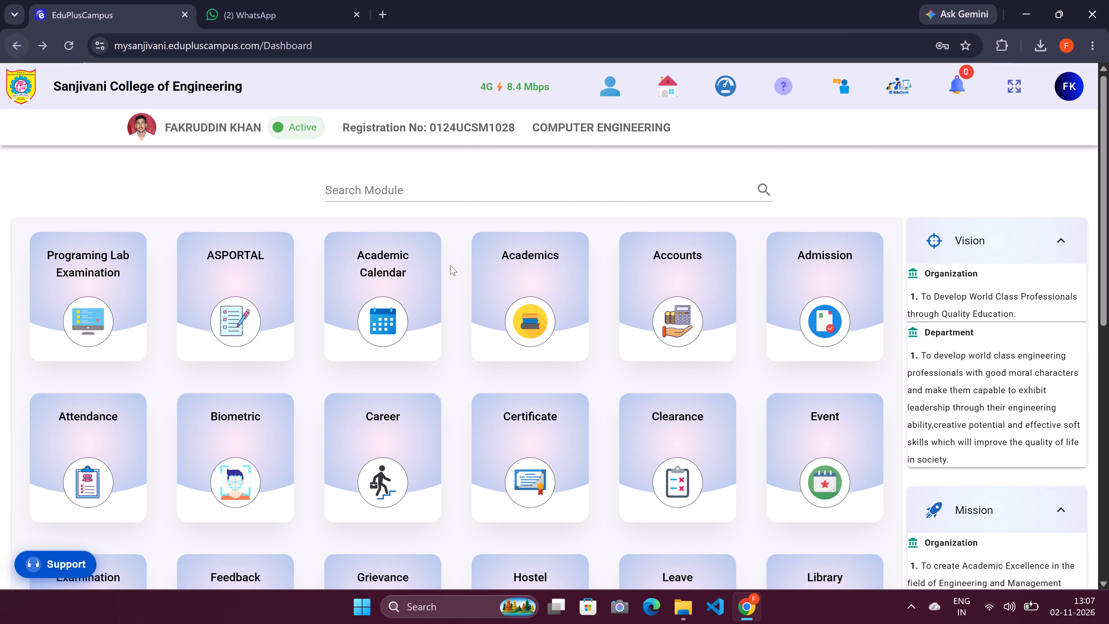
pyautogui.scroll(-2, 605, 348)
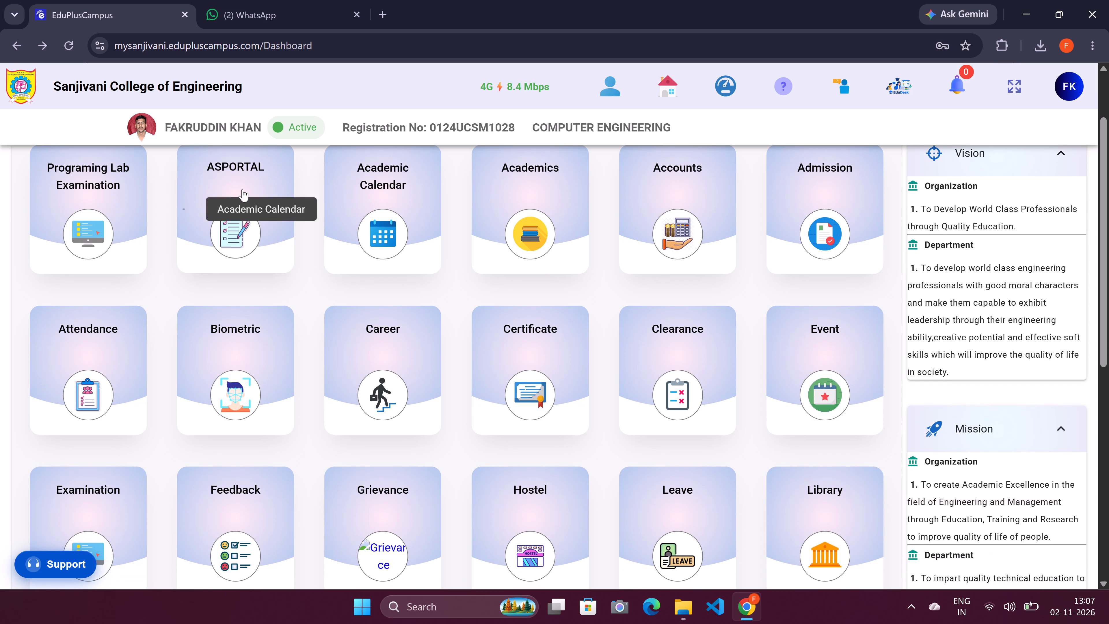
pyautogui.click(244, 192)
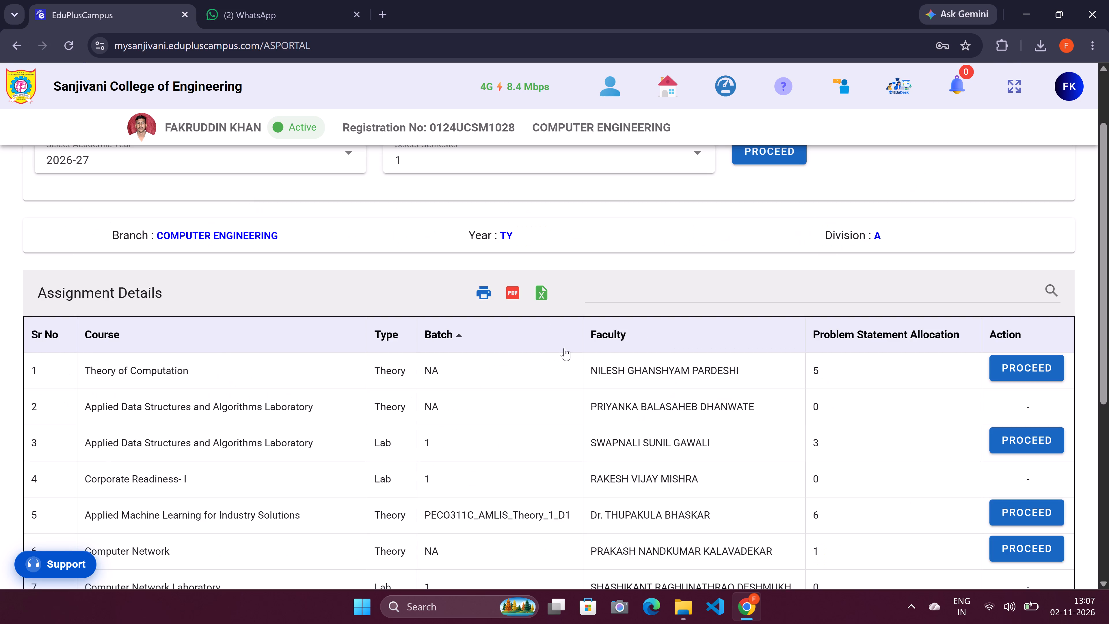
pyautogui.scroll(-3, 564, 348)
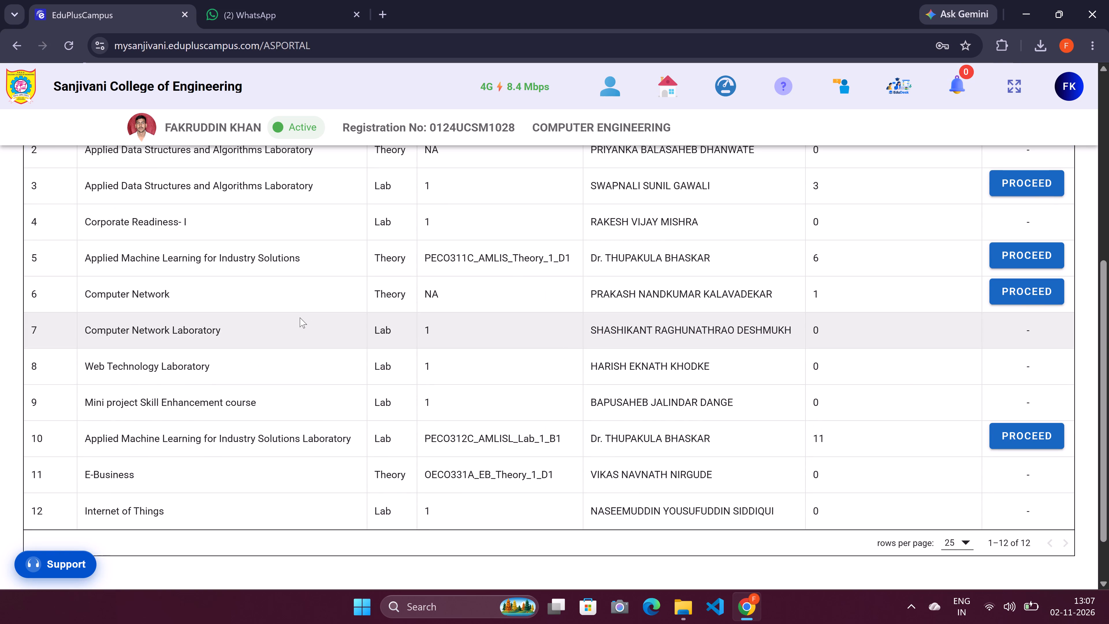